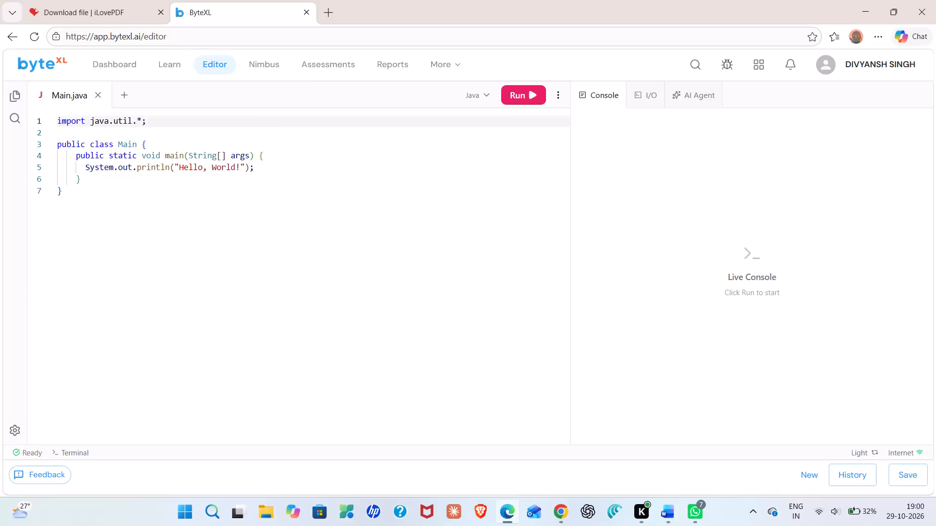
# Switch to the iLovePDF download page and go back from the completed PDF-to-WORD conversion to the conversion tool.
pyautogui.click(114, 0)
pyautogui.click(349, 169)
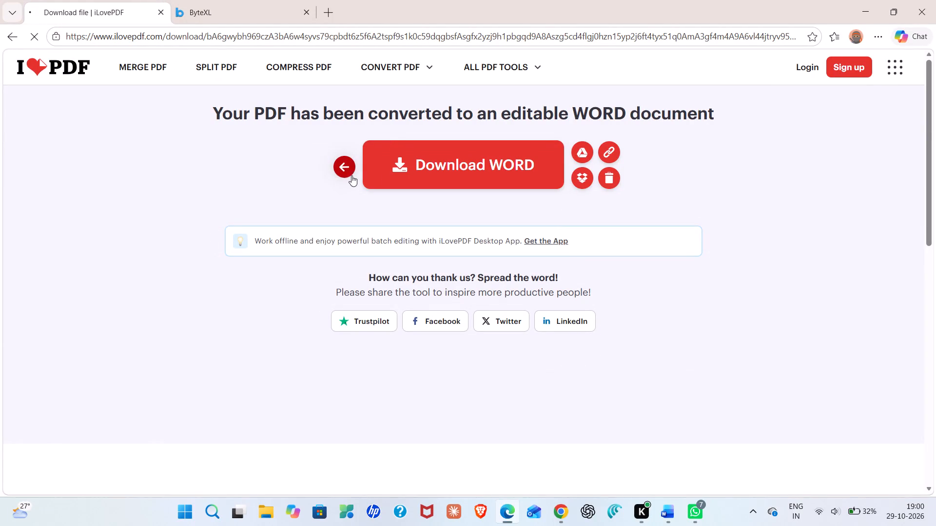
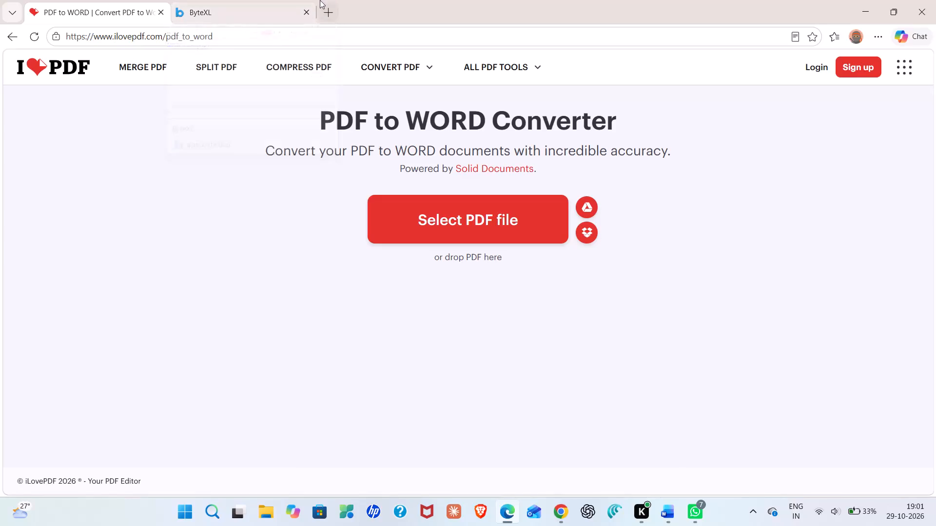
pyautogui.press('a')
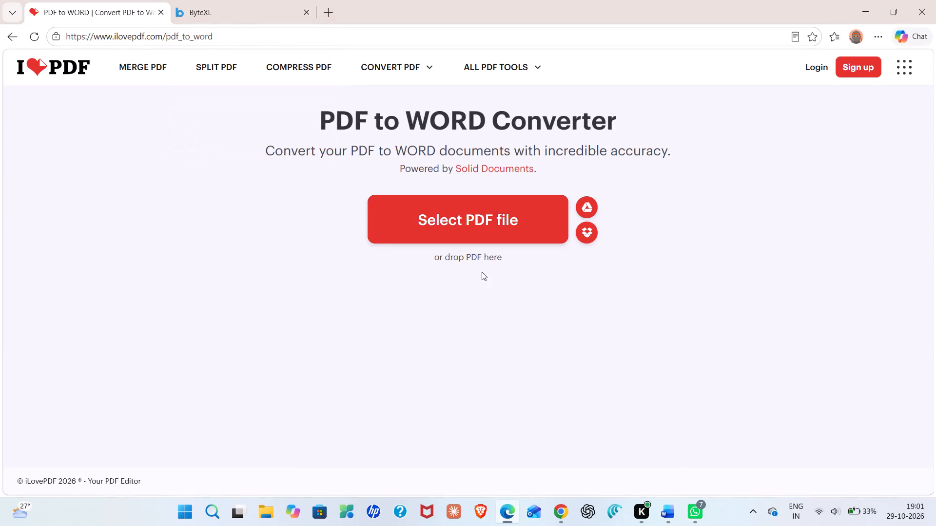
# Switch to YouTube in Chrome, play the recommended WAVY (Official Video) by Karan Aujla, and skip its ad.
pyautogui.click(560, 517)
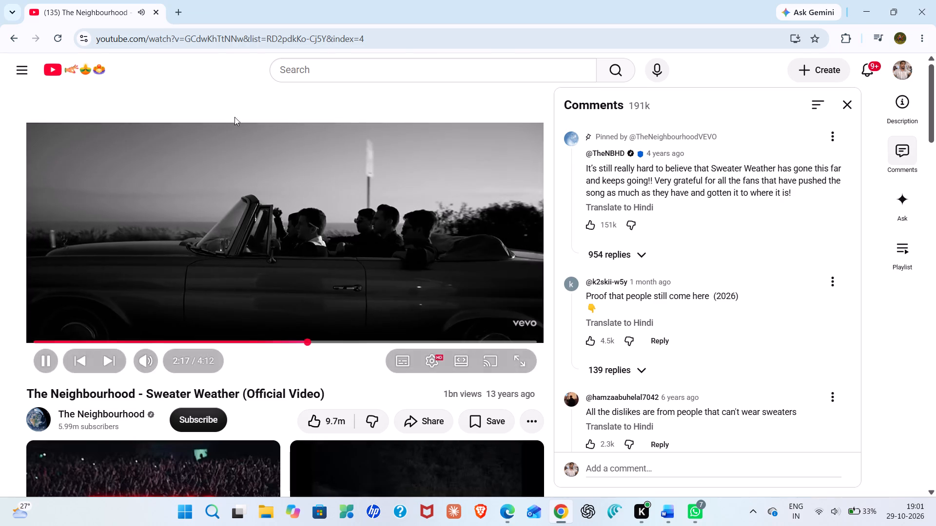
pyautogui.scroll(-5, 211, 238)
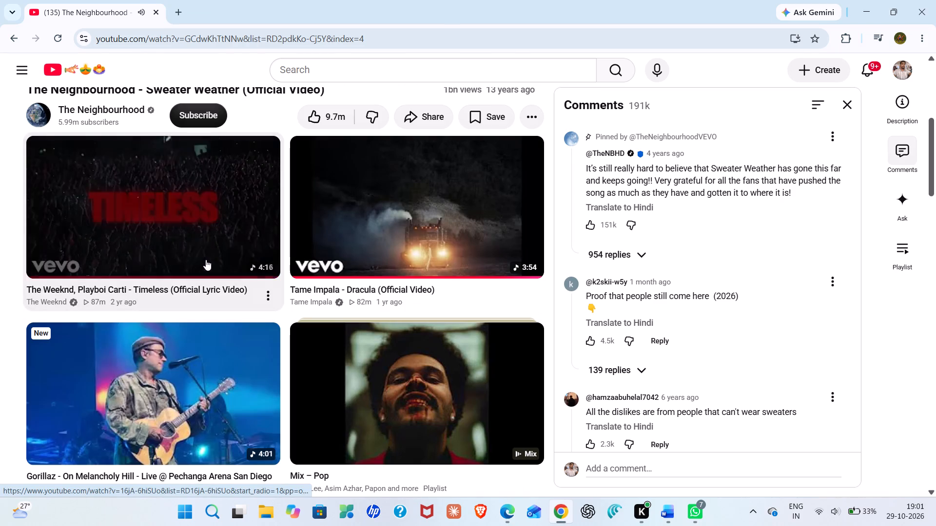
pyautogui.scroll(-7, 207, 283)
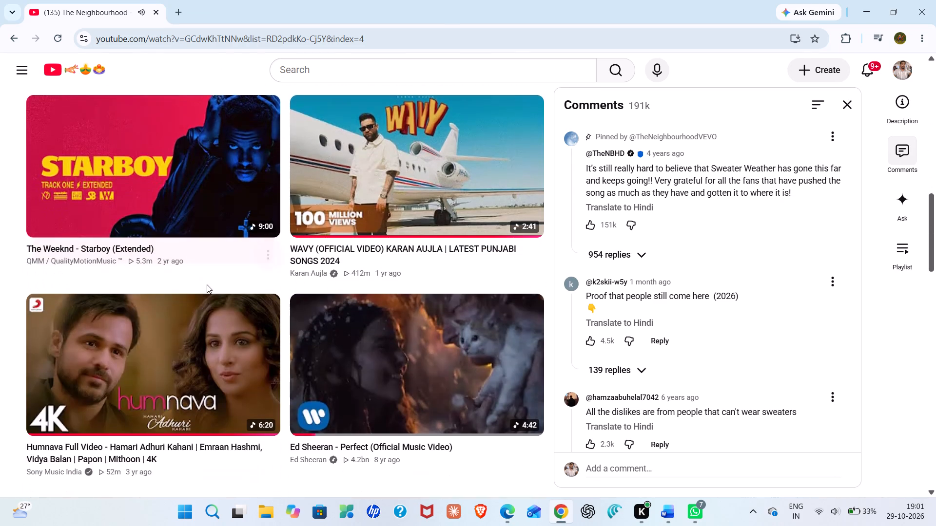
pyautogui.scroll(-1, 207, 284)
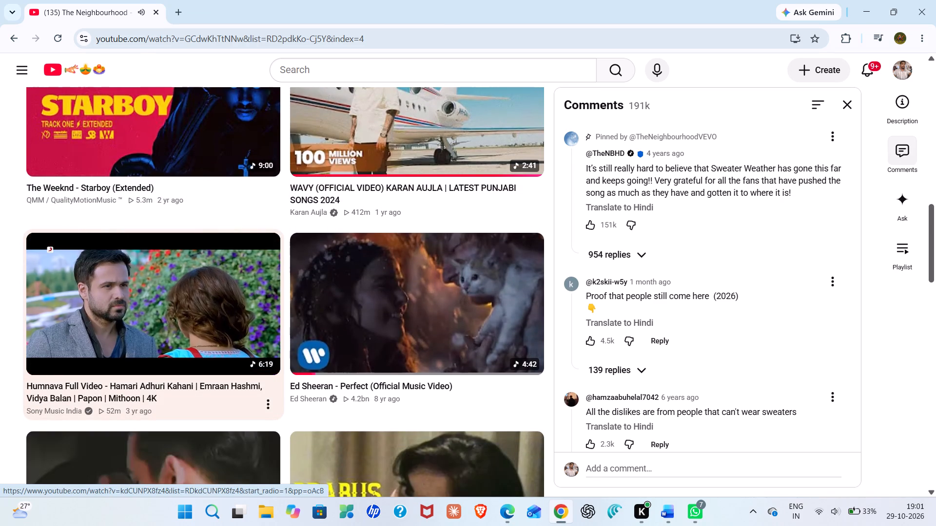
pyautogui.scroll(1, 207, 284)
pyautogui.click(380, 194)
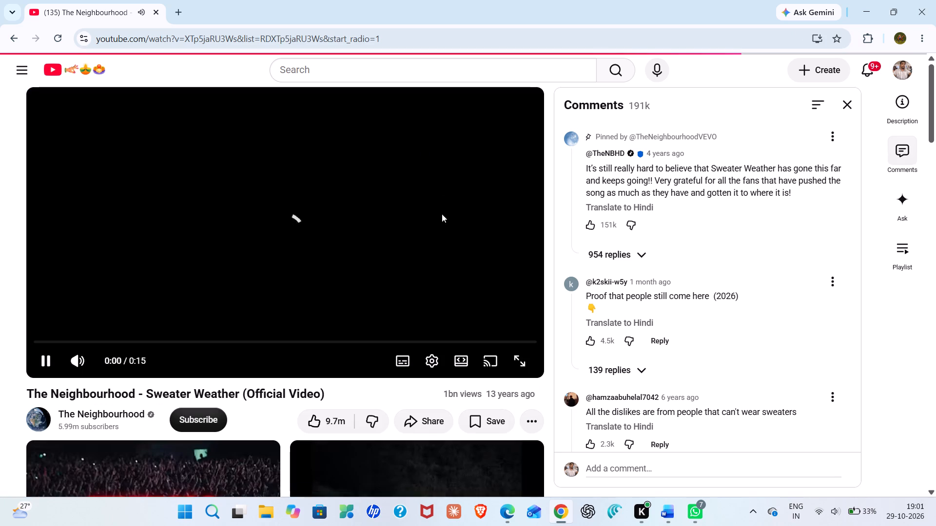
pyautogui.click(834, 516)
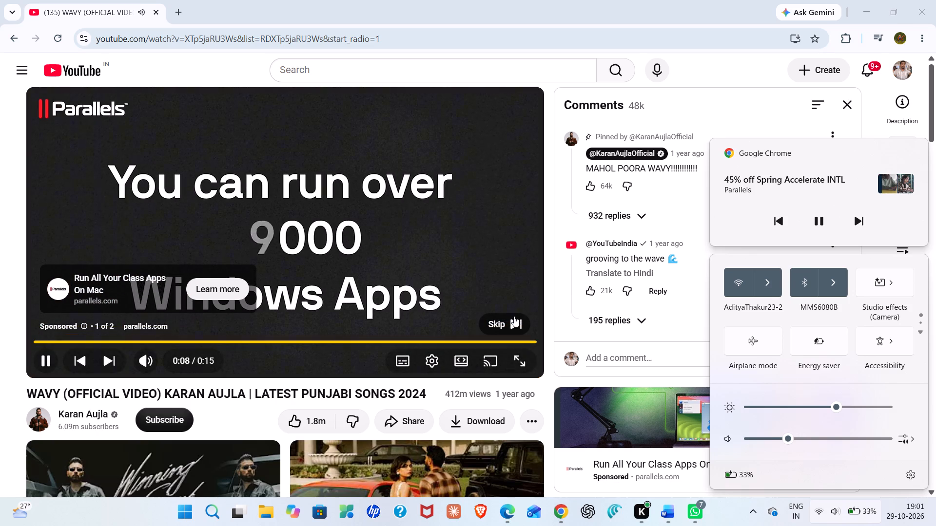
pyautogui.click(513, 320)
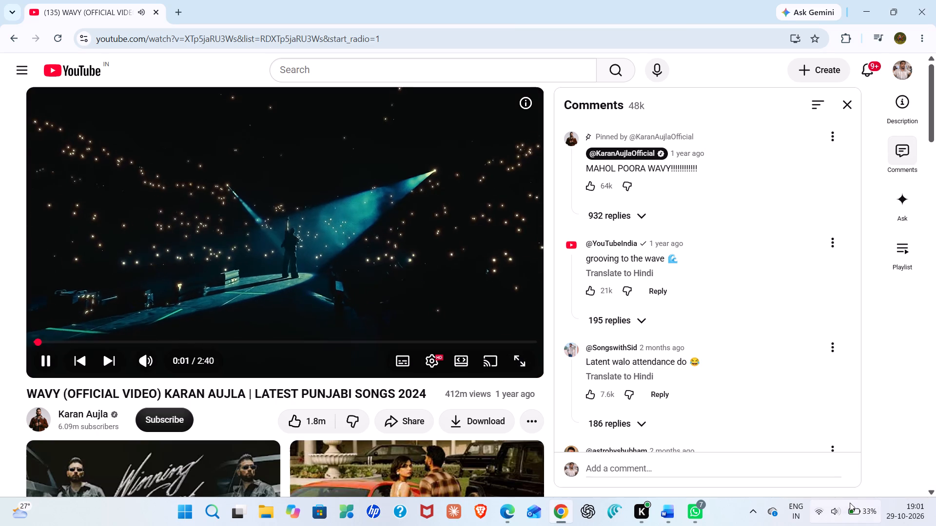
# Raise the system volume to about 60 and return to the video.
pyautogui.click(830, 513)
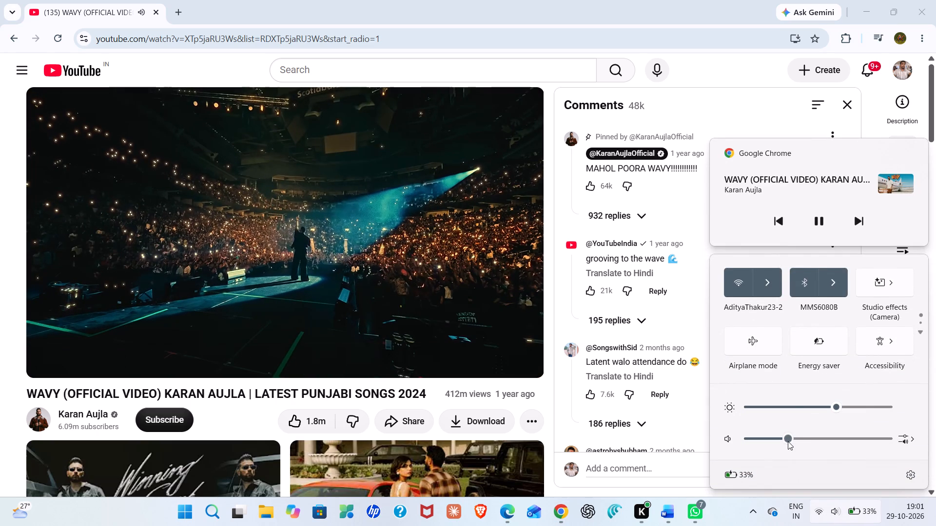
pyautogui.moveTo(787, 441); pyautogui.dragTo(817, 444)
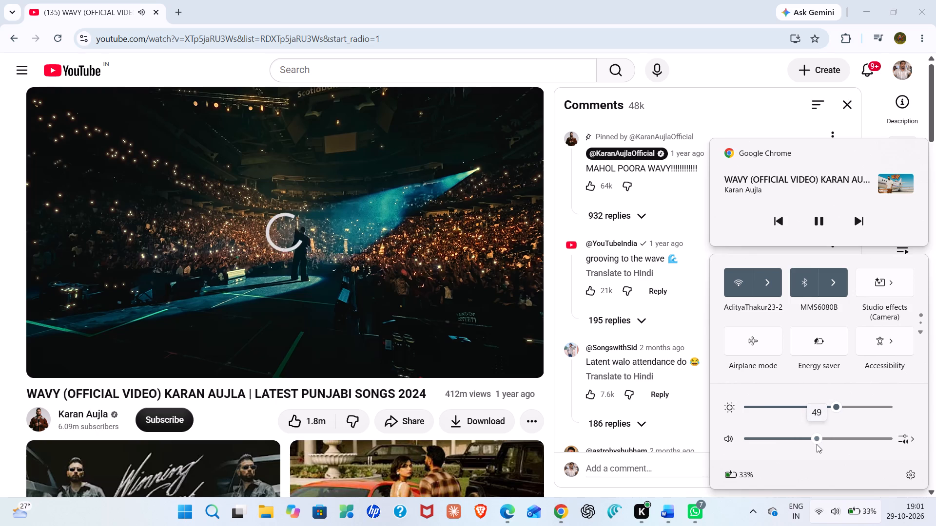
pyautogui.moveTo(817, 444); pyautogui.dragTo(830, 444)
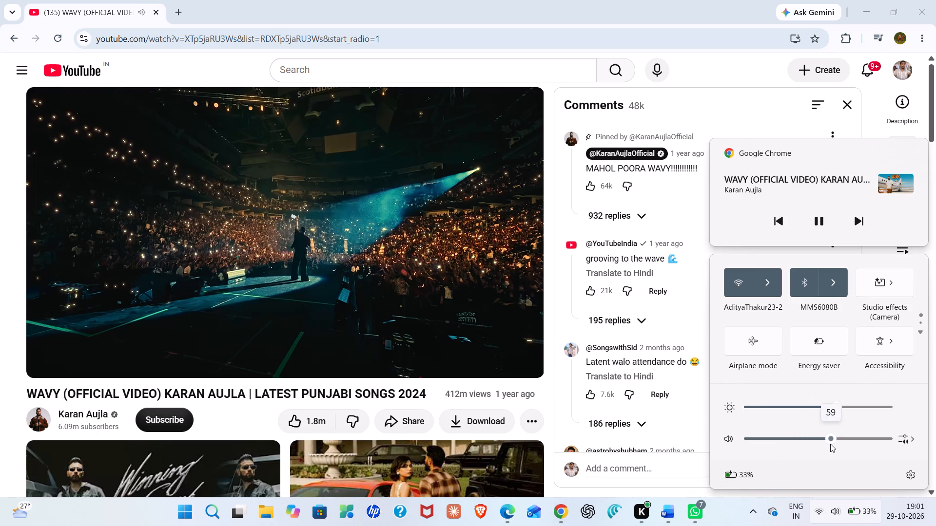
pyautogui.moveTo(830, 444); pyautogui.dragTo(832, 444)
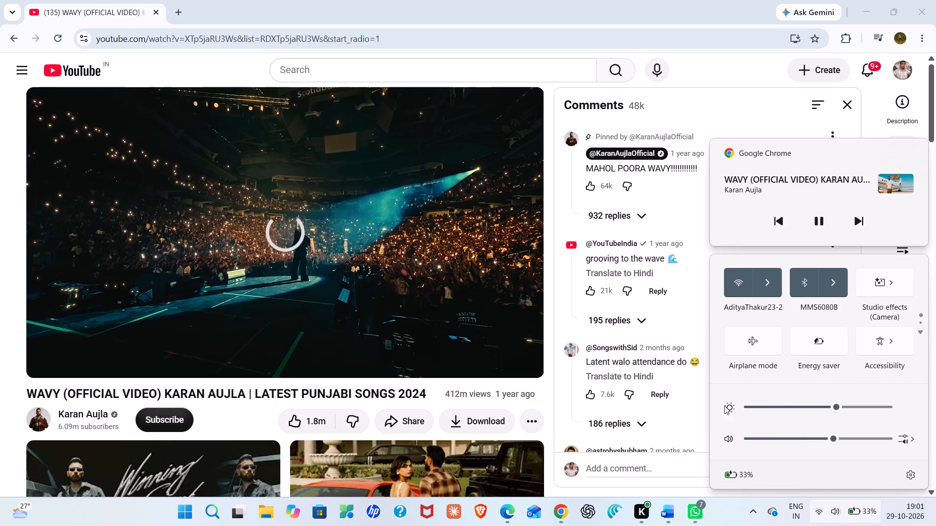
pyautogui.click(396, 284)
pyautogui.click(396, 284)
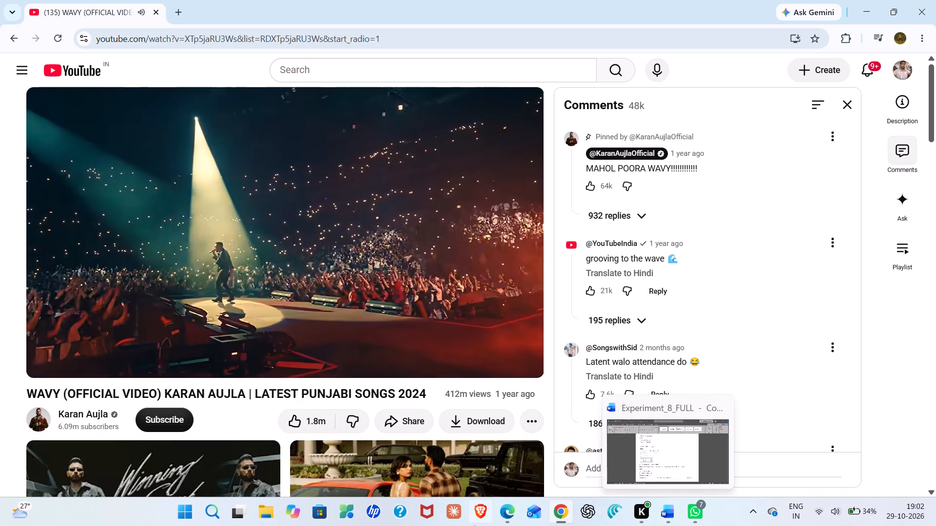
# Switch to Edge and load the EXPERIMENT_9_Railway_Booking_Indexing PDF from Downloads into the iLovePDF PDF to WORD converter.
pyautogui.click(513, 507)
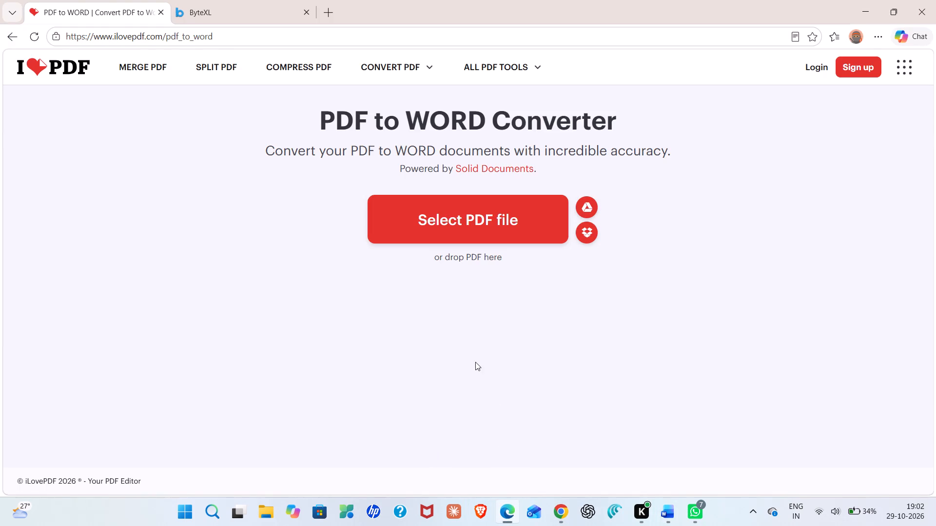
pyautogui.click(502, 204)
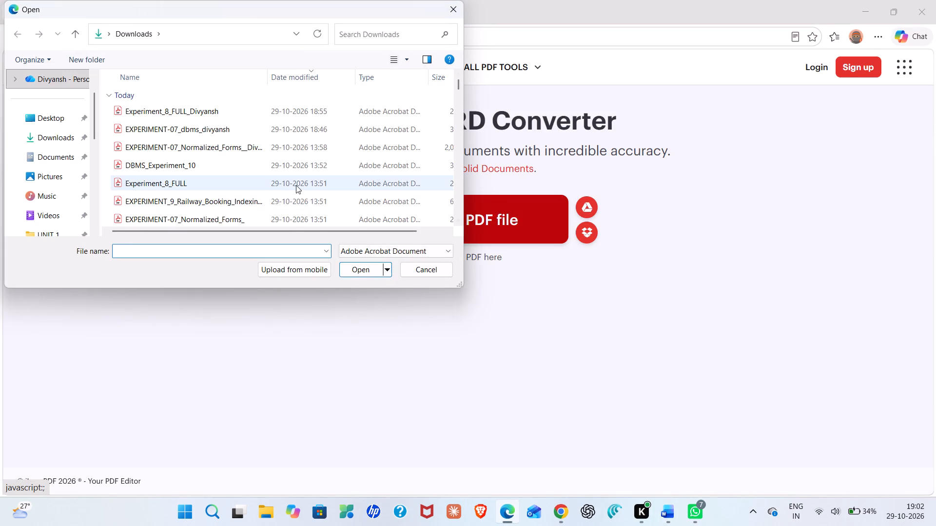
pyautogui.scroll(-2, 296, 185)
pyautogui.scroll(3, 296, 185)
pyautogui.doubleClick(251, 198)
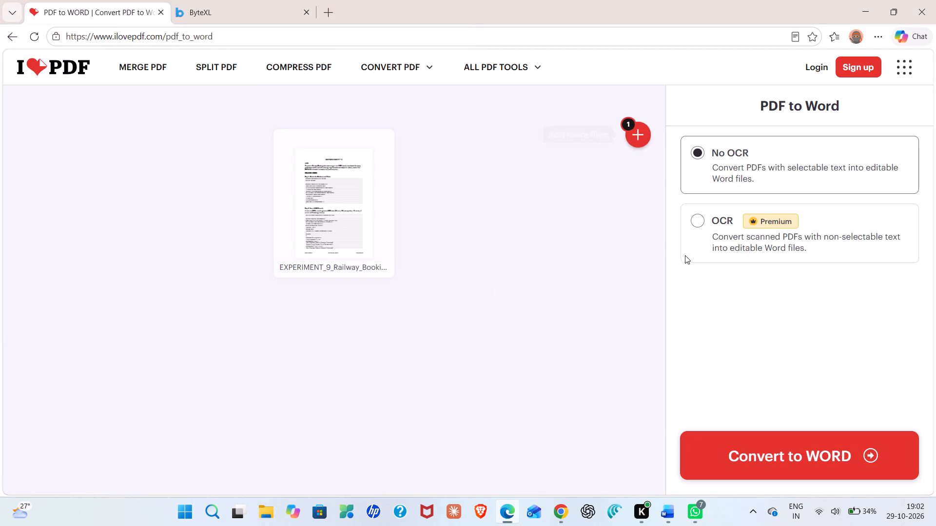
# Convert the Experiment 9 PDF to Word with No OCR and download the resulting document.
pyautogui.click(774, 440)
pyautogui.scroll(1, 774, 440)
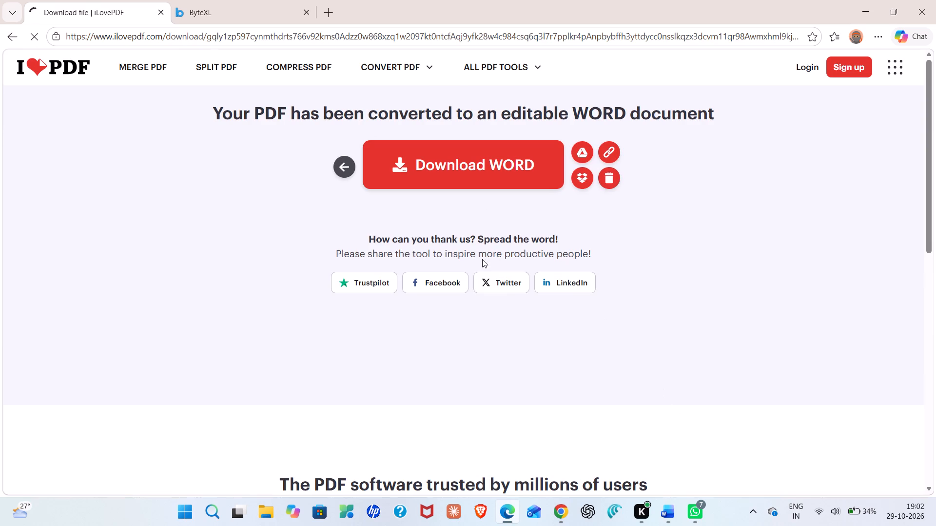
pyautogui.click(459, 182)
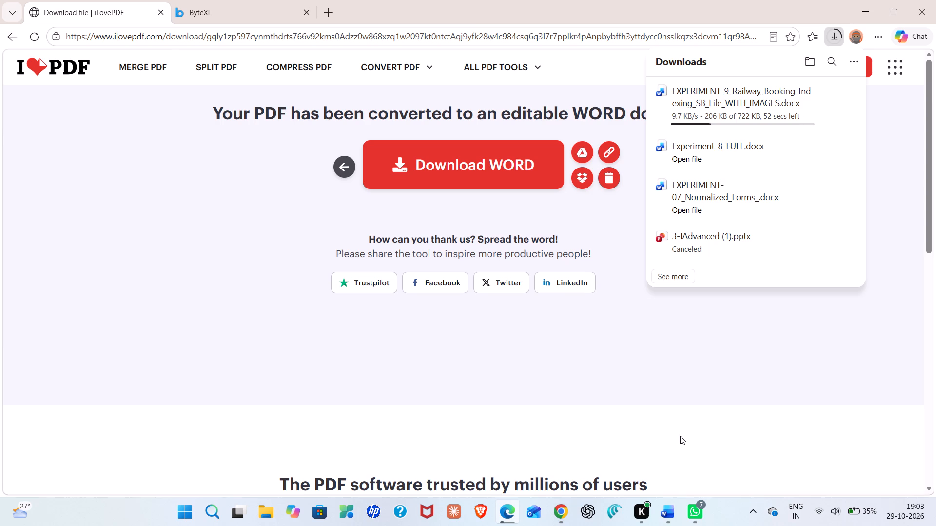
# Adjust the system volume by trying several higher levels, including 85 and 67, and settle slightly above half.
pyautogui.click(837, 509)
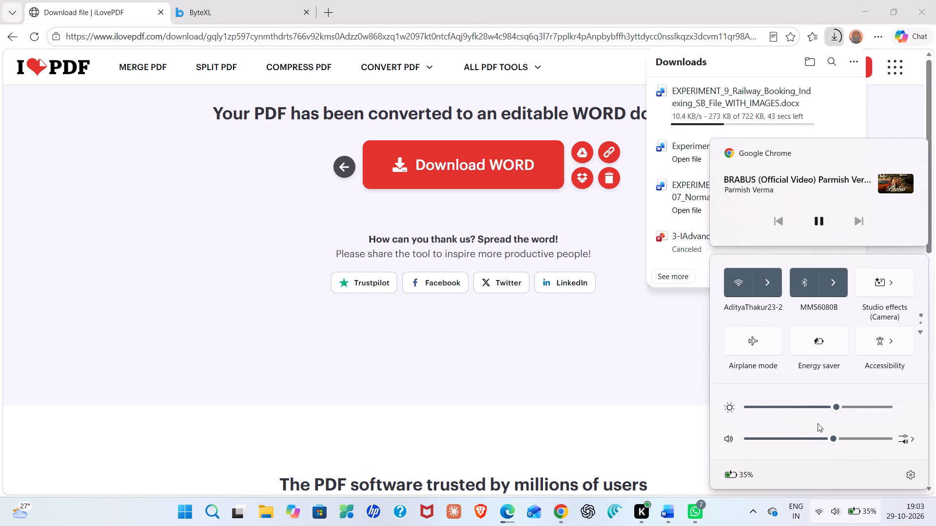
pyautogui.moveTo(833, 438); pyautogui.dragTo(866, 438)
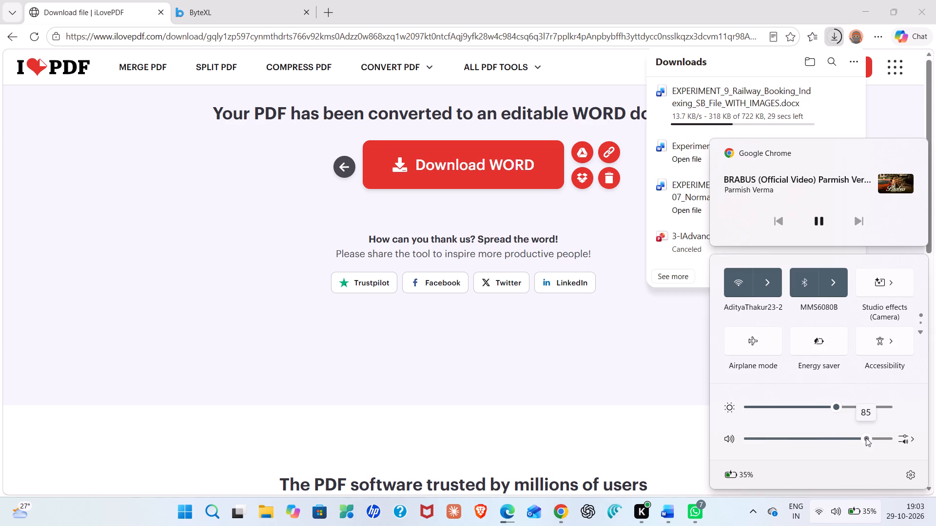
pyautogui.moveTo(866, 438); pyautogui.dragTo(887, 441)
pyautogui.moveTo(887, 441); pyautogui.dragTo(839, 443)
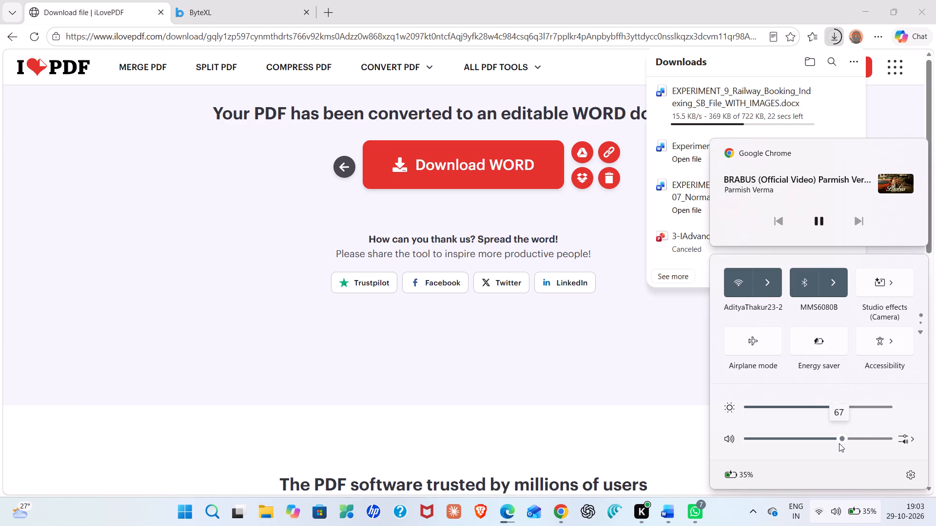
pyautogui.moveTo(839, 443); pyautogui.dragTo(839, 444)
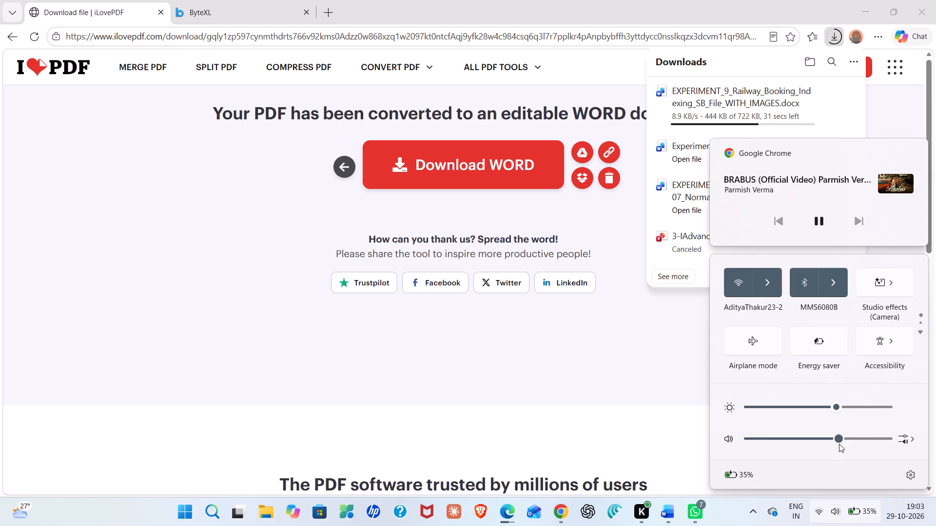
pyautogui.moveTo(838, 441); pyautogui.dragTo(872, 439)
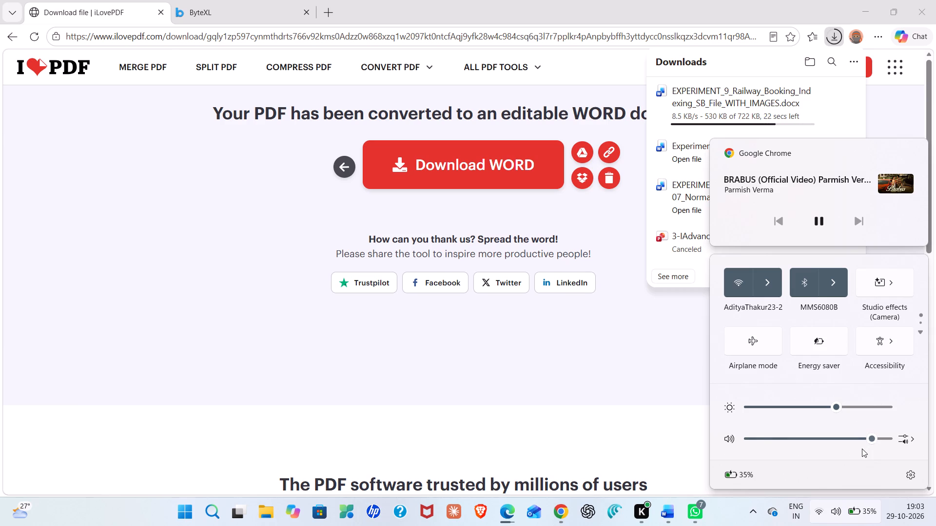
pyautogui.click(823, 440)
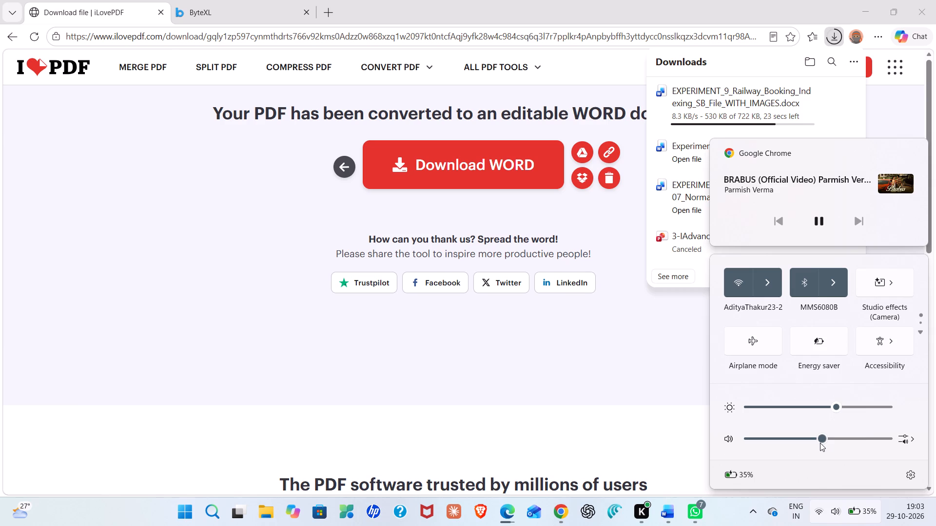
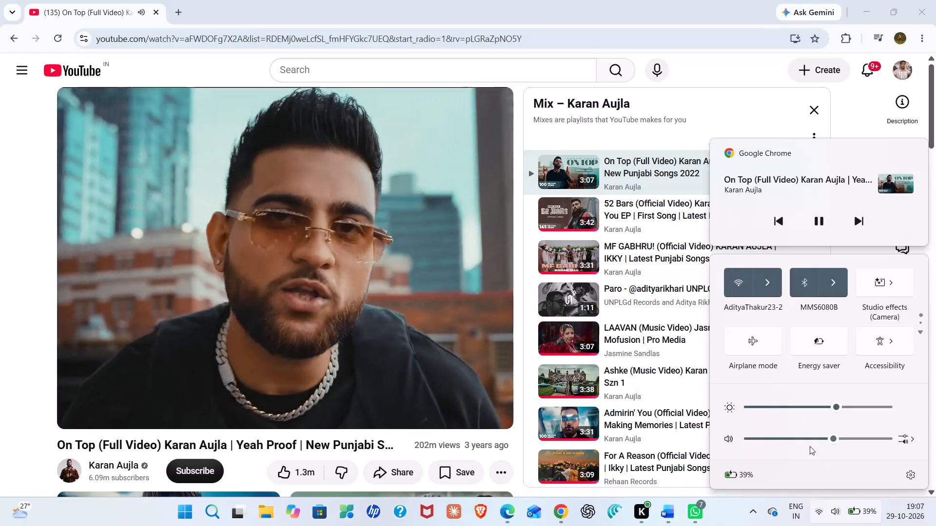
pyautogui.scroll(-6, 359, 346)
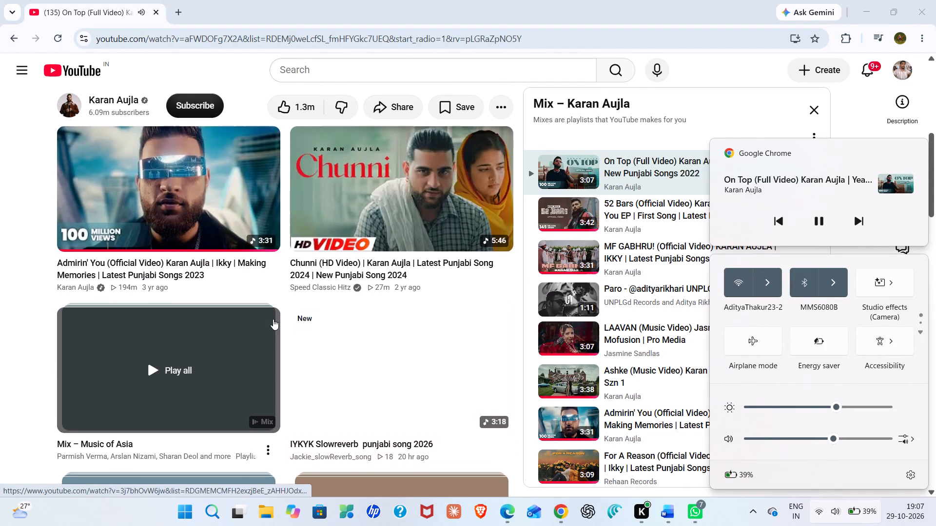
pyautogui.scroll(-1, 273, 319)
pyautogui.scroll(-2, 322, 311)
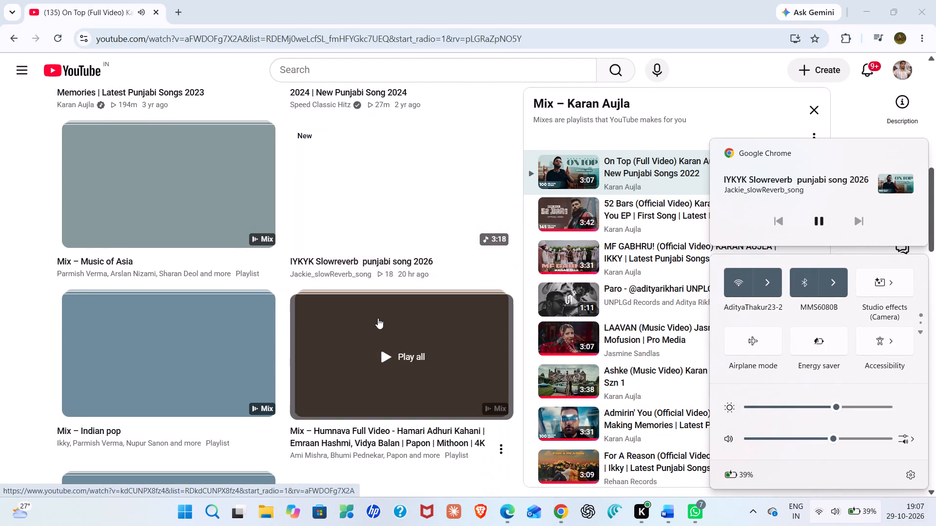
# Lower the system volume to about a fifth of its range.
pyautogui.click(790, 438)
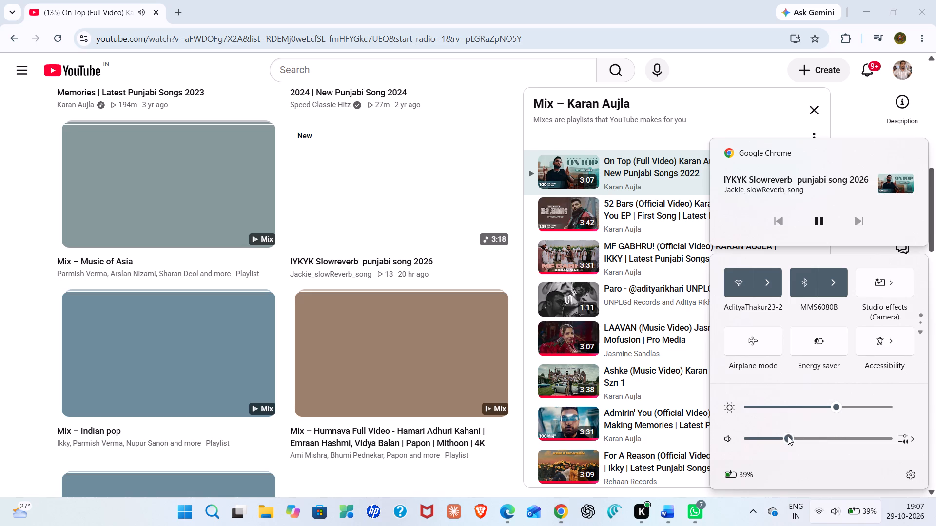
pyautogui.moveTo(788, 436); pyautogui.dragTo(773, 435)
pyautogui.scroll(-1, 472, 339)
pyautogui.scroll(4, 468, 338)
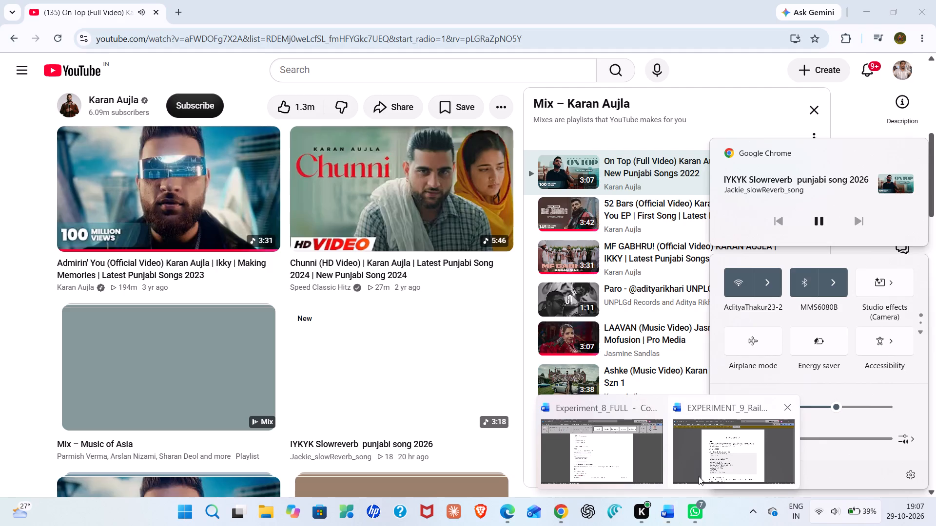
# Switch to the converted Experiment 9 document in Word and examine its source code sections and the page 1 footer.
pyautogui.click(699, 476)
pyautogui.scroll(-3, 543, 358)
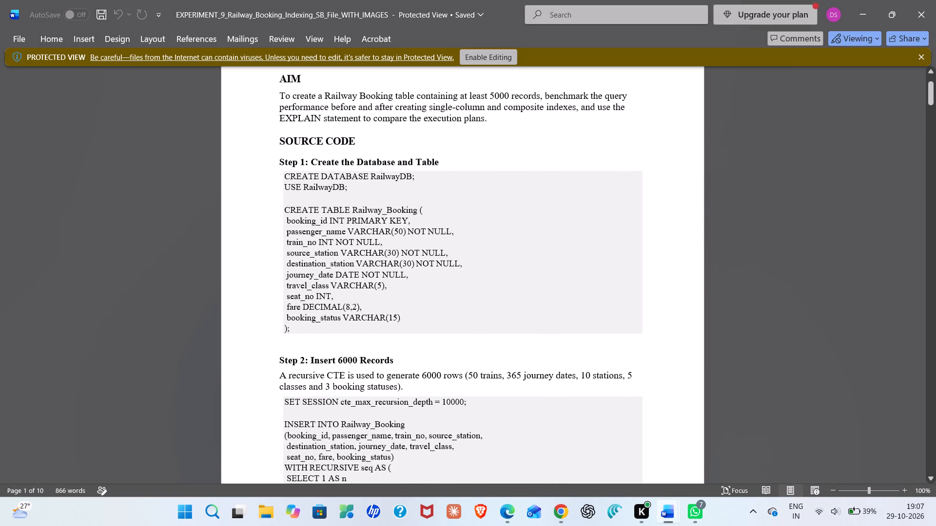
pyautogui.scroll(-3, 538, 358)
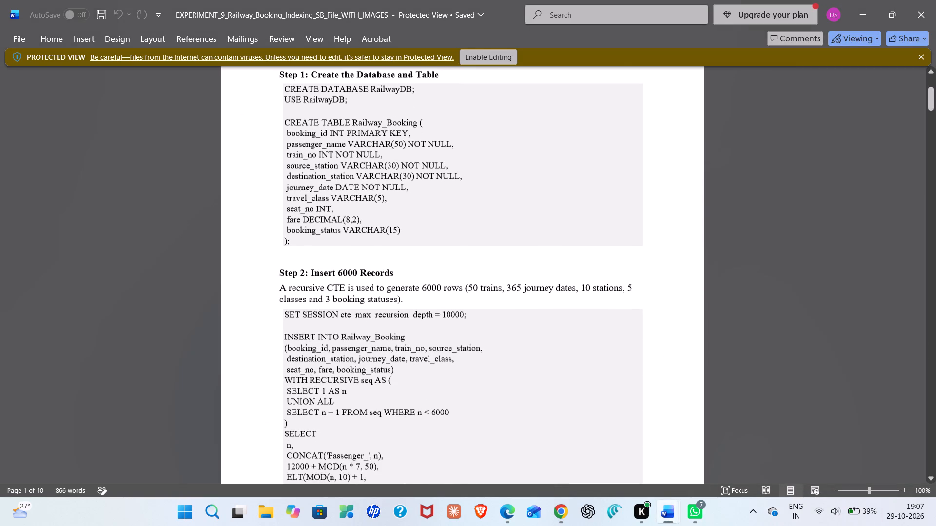
pyautogui.scroll(-6, 439, 255)
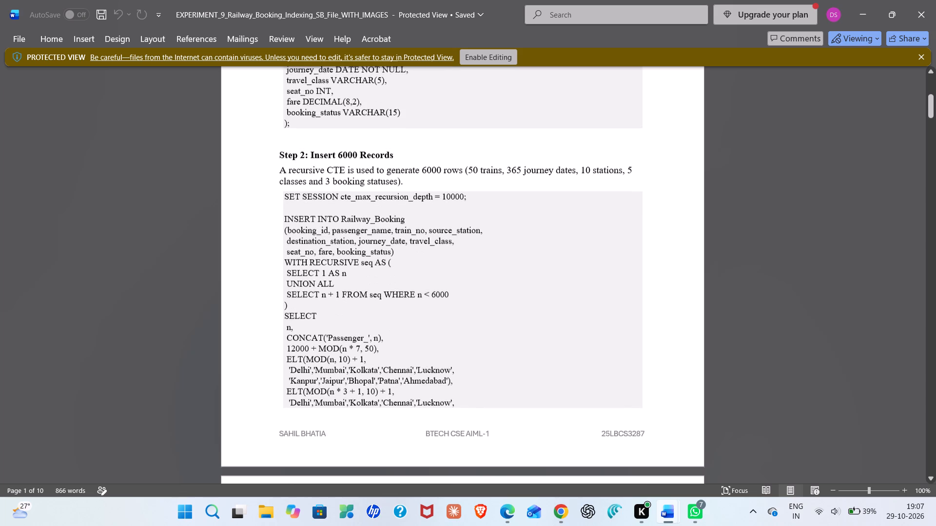
pyautogui.scroll(-9, 439, 255)
pyautogui.scroll(9, 439, 255)
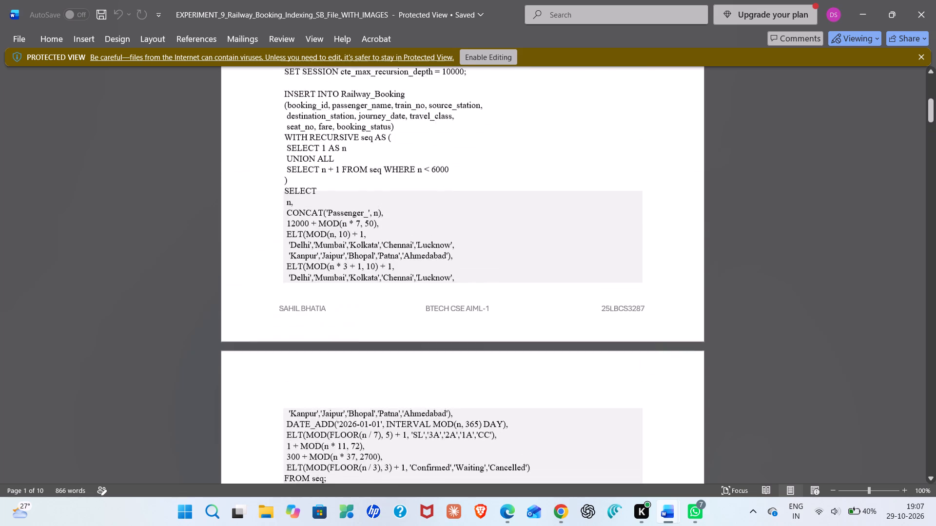
pyautogui.scroll(19, 439, 255)
pyautogui.scroll(-8, 439, 255)
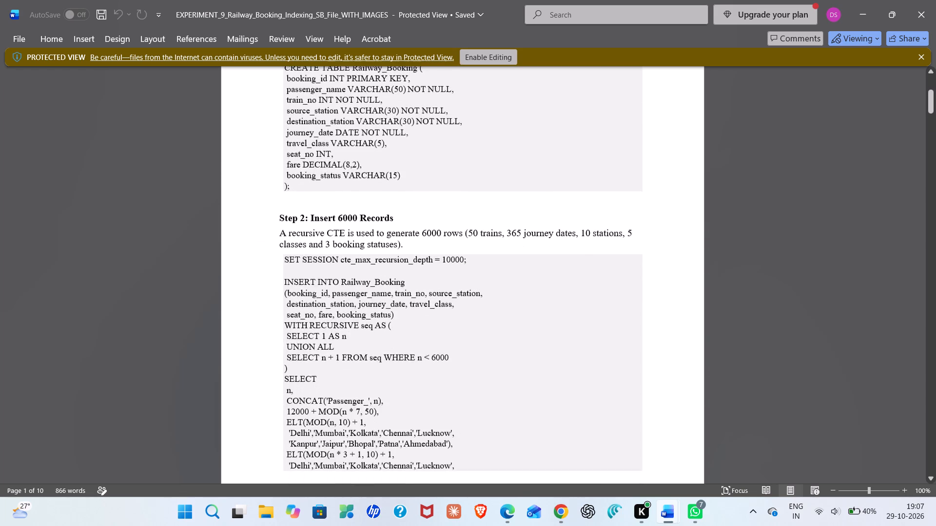
# Try to open the page 1 footer of the Experiment 9 document for editing.
pyautogui.scroll(-5, 433, 277)
pyautogui.doubleClick(369, 359)
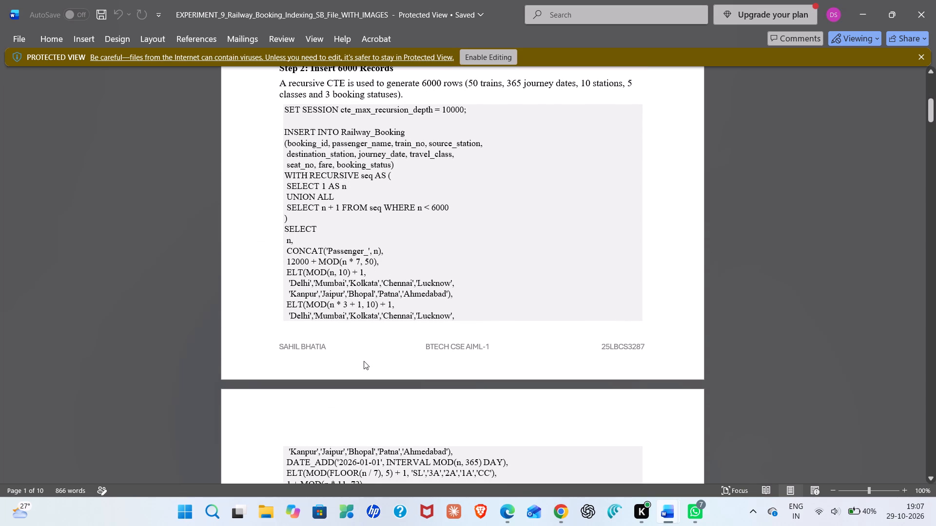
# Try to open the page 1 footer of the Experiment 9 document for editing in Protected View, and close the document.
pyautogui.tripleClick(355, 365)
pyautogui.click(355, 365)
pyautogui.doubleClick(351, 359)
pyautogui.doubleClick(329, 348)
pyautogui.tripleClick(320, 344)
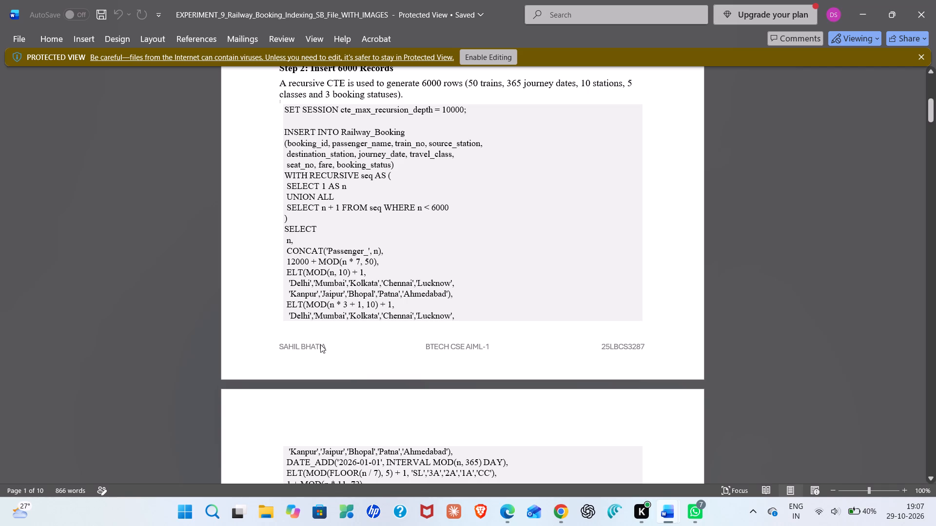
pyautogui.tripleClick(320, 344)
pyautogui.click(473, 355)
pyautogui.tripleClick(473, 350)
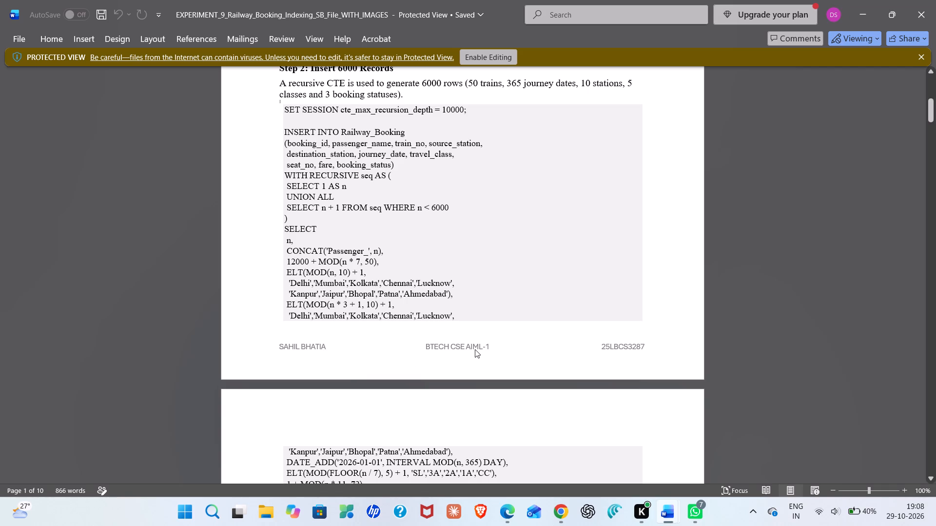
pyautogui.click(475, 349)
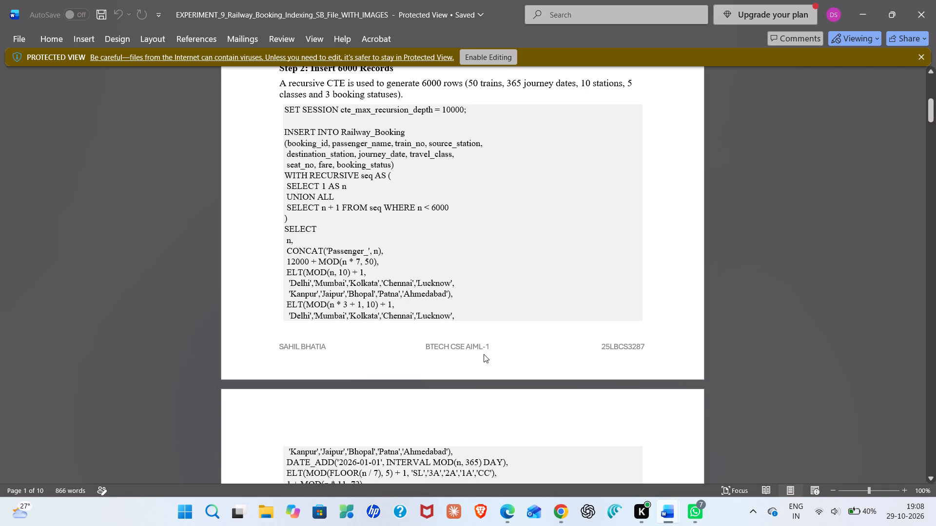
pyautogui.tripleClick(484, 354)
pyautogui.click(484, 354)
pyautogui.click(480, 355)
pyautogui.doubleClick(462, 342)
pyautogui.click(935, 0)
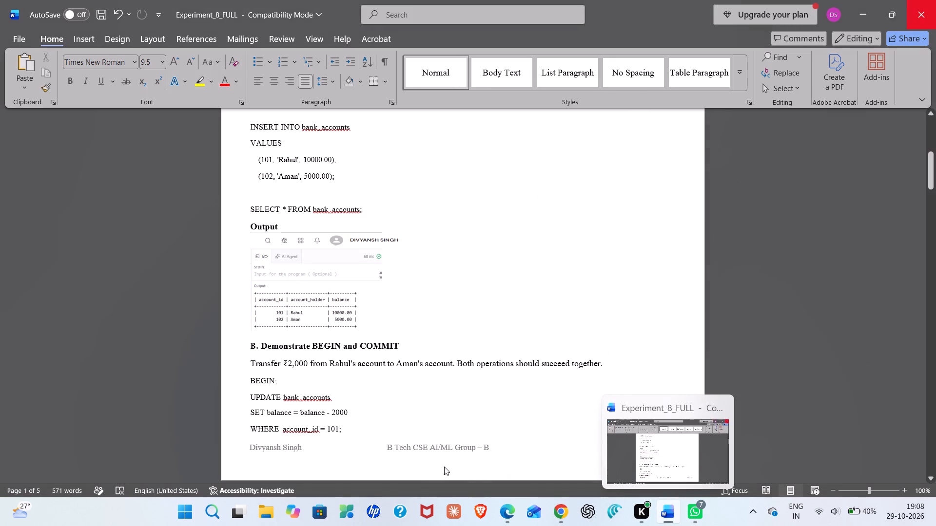
# Delete the EXPERIMENT_9_Railway_Booking_Indexing Word document from the Downloads folder in File Explorer.
pyautogui.click(269, 511)
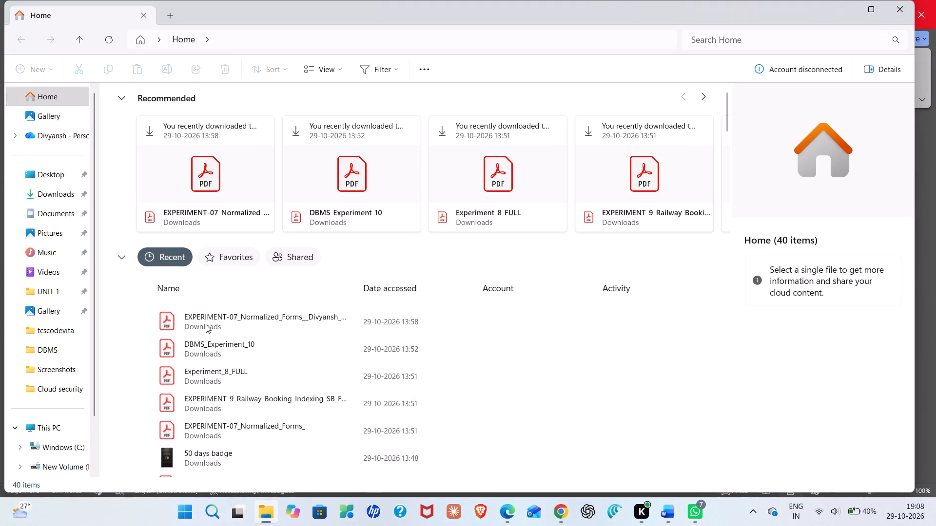
pyautogui.click(56, 197)
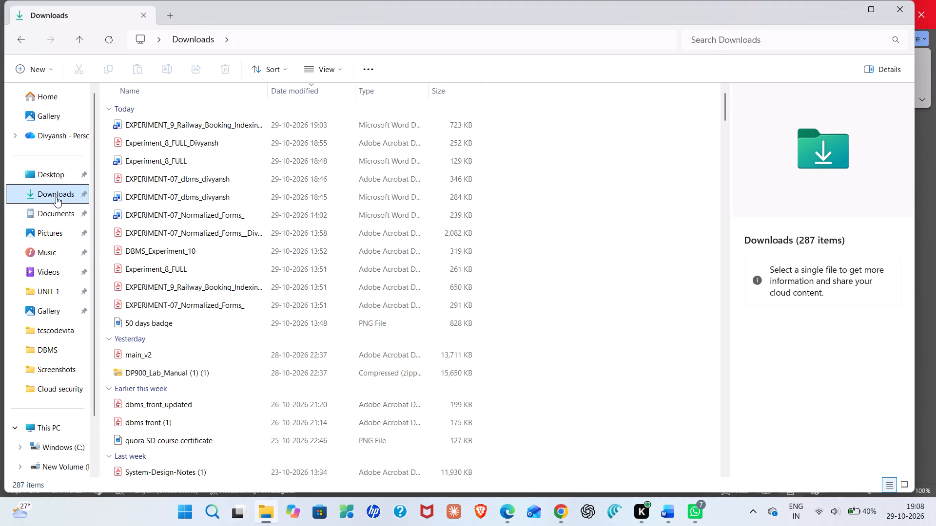
pyautogui.click(175, 133)
pyautogui.click(183, 128)
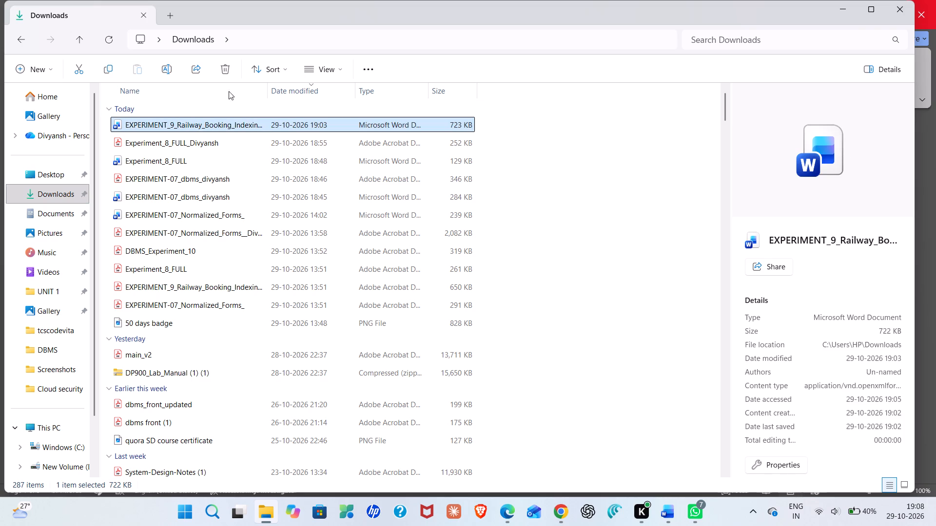
pyautogui.click(233, 72)
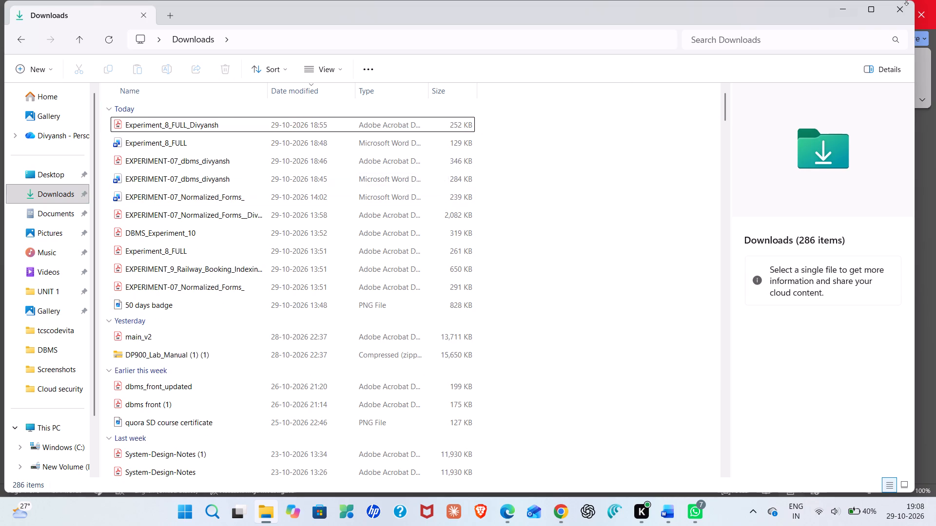
pyautogui.click(833, 4)
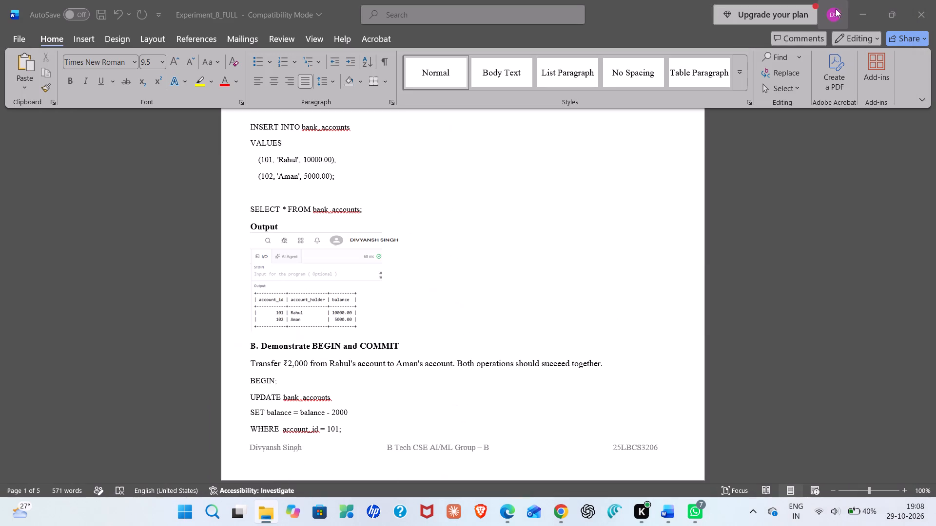
# Switch to Edge and load the EXPERIMENT_9_Railway_Booking_Indexing PDF from Downloads into the iLovePDF PDF to WORD converter again.
pyautogui.click(861, 4)
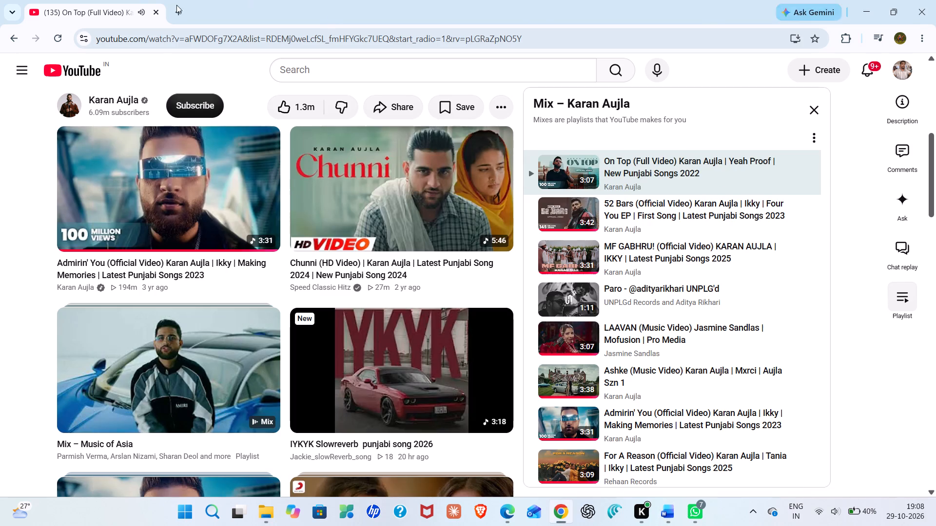
pyautogui.click(506, 507)
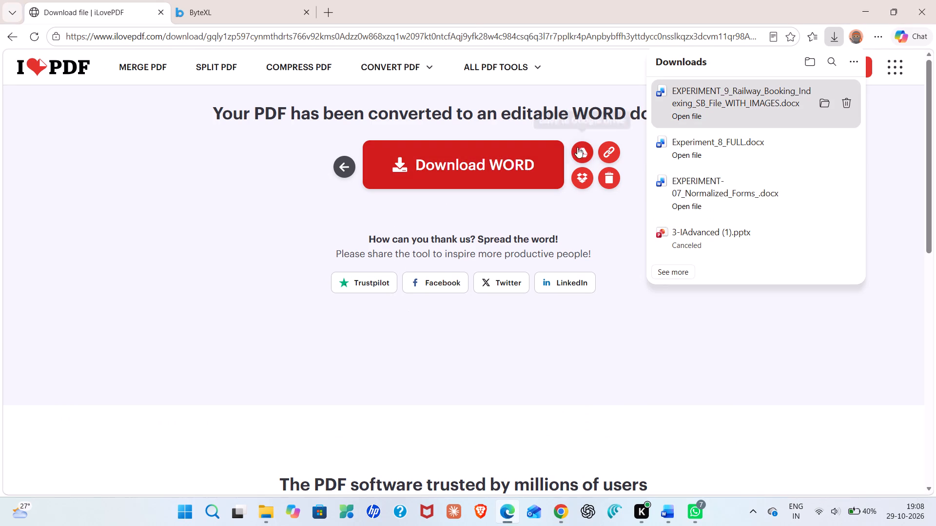
pyautogui.click(346, 172)
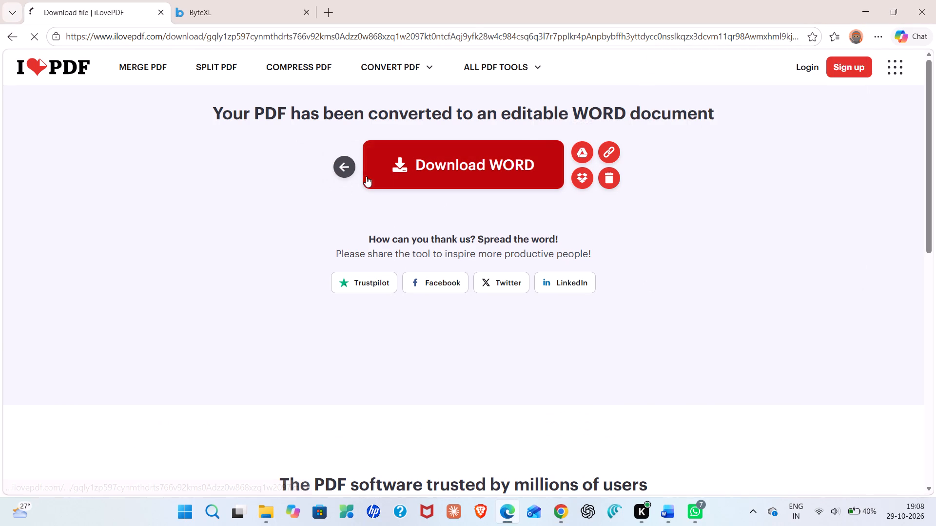
pyautogui.click(422, 222)
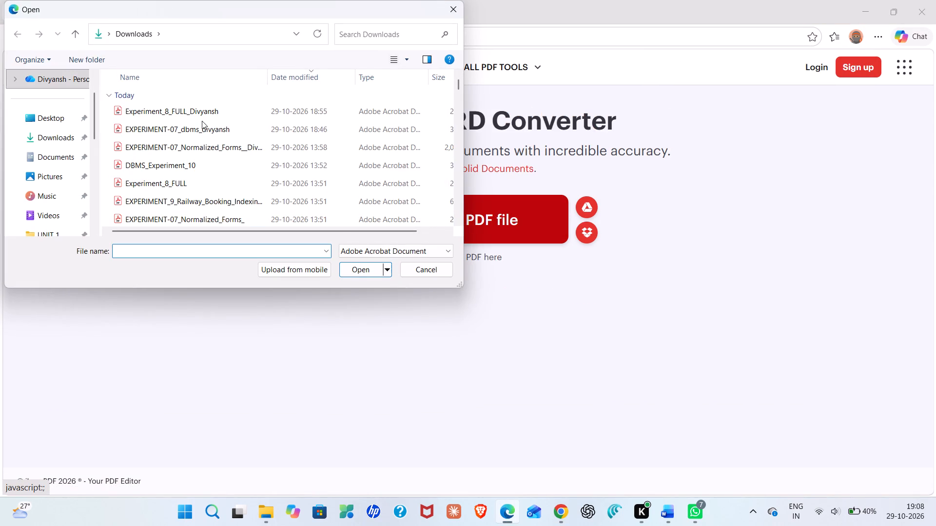
pyautogui.doubleClick(223, 194)
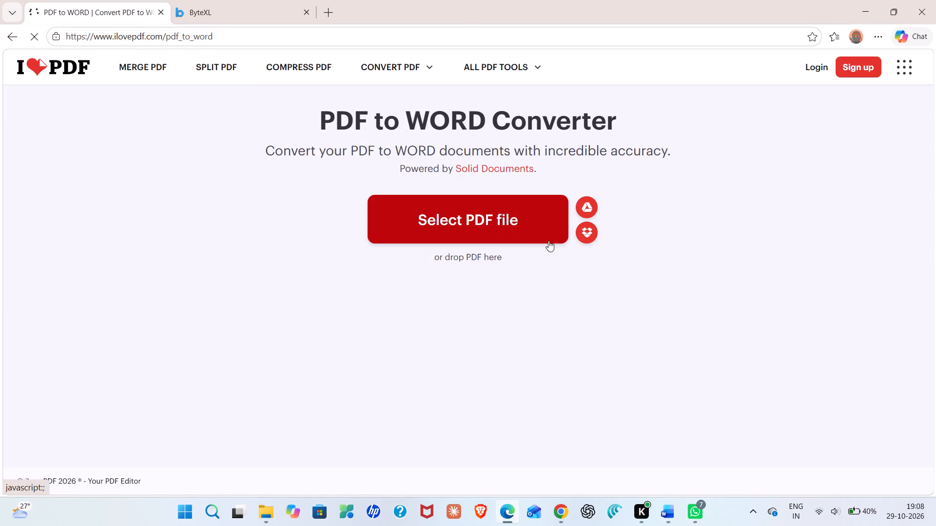
pyautogui.click(481, 212)
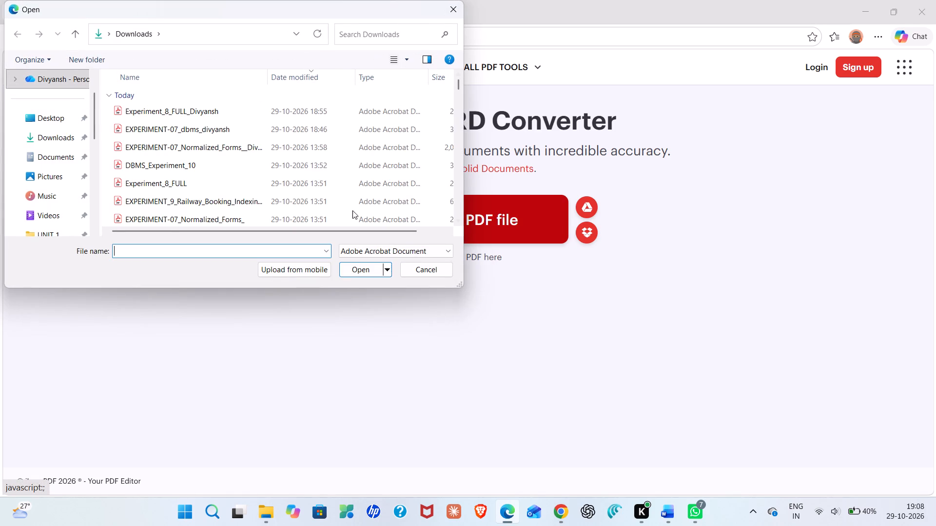
pyautogui.moveTo(202, 197); pyautogui.dragTo(528, 195)
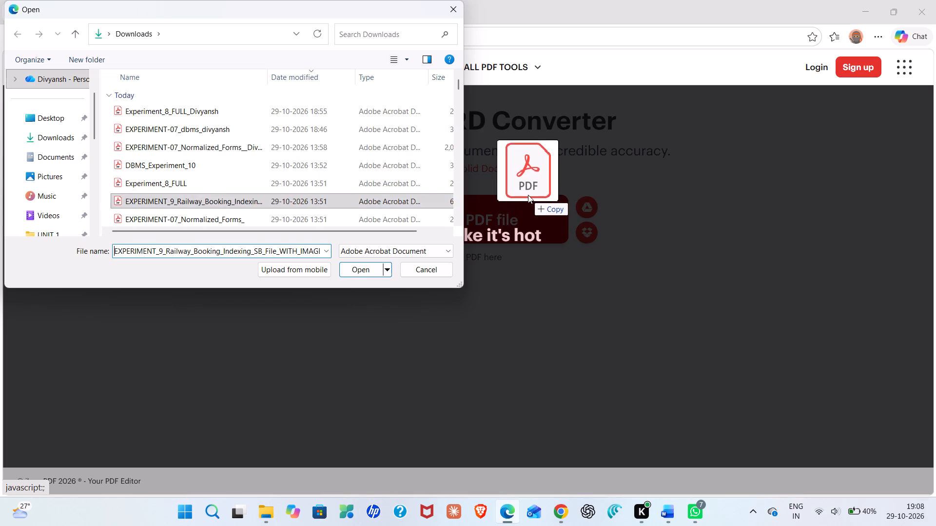
pyautogui.moveTo(528, 195); pyautogui.dragTo(526, 214)
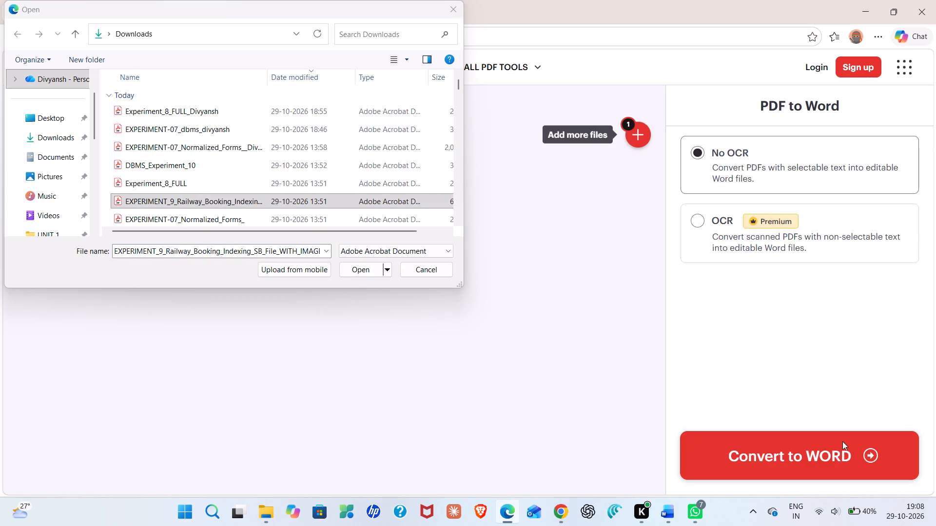
pyautogui.click(848, 449)
pyautogui.click(440, 11)
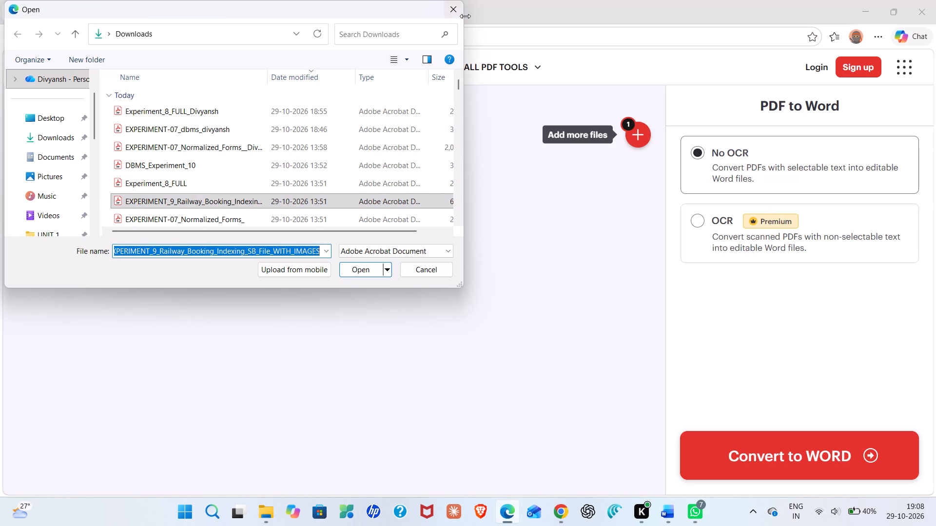
pyautogui.click(465, 16)
pyautogui.click(457, 17)
# Dismiss the Premium sign-up offer and convert the Experiment 9 PDF to Word with No OCR, continuing for free.
pyautogui.click(636, 376)
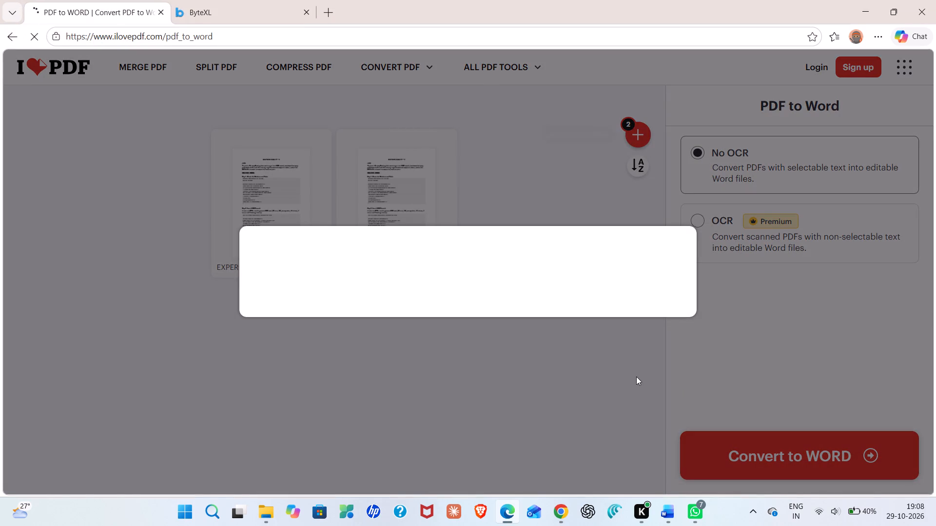
pyautogui.click(779, 330)
pyautogui.click(634, 171)
pyautogui.moveTo(634, 171); pyautogui.dragTo(634, 176)
pyautogui.moveTo(674, 243); pyautogui.dragTo(676, 251)
pyautogui.moveTo(702, 304); pyautogui.dragTo(711, 343)
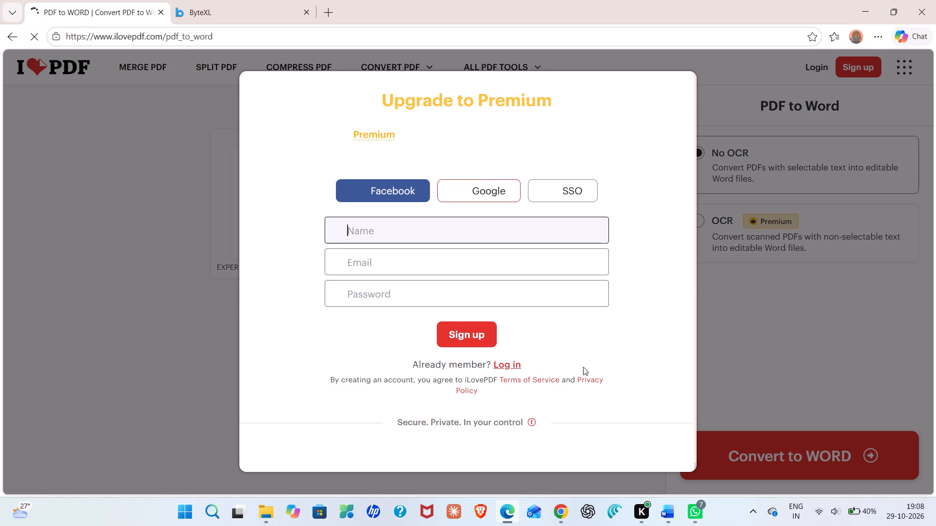
pyautogui.doubleClick(706, 317)
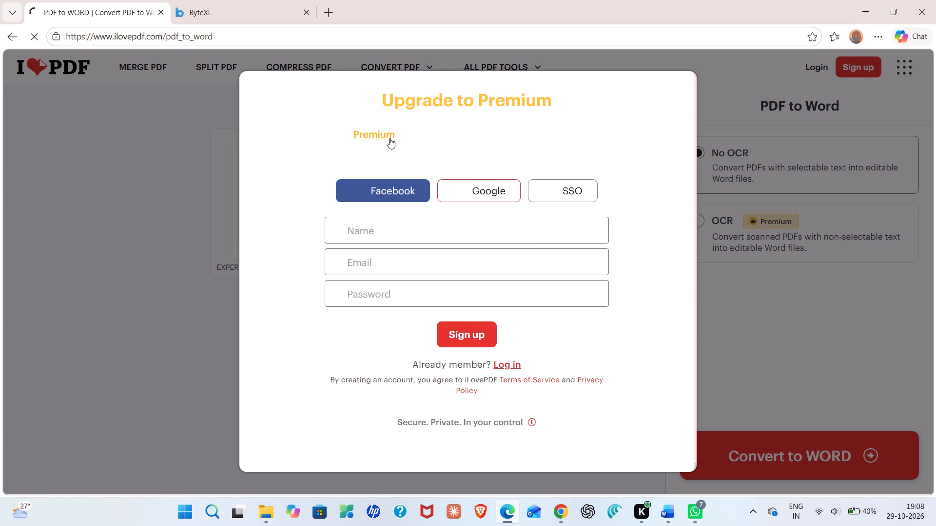
pyautogui.click(805, 202)
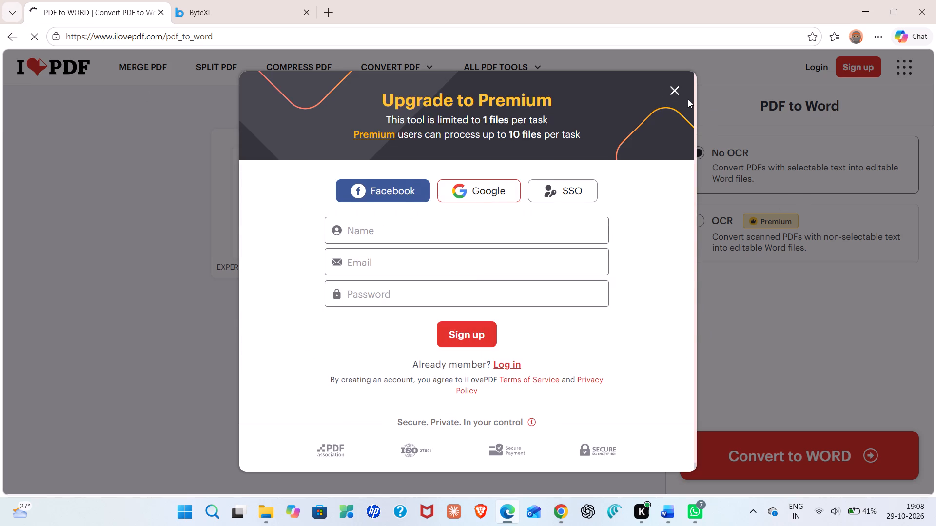
pyautogui.click(673, 85)
pyautogui.click(801, 457)
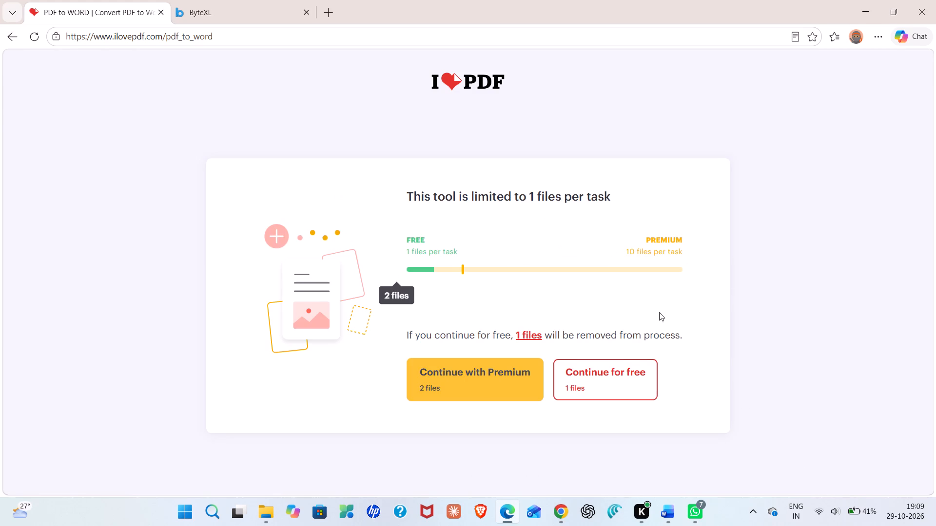
pyautogui.click(635, 368)
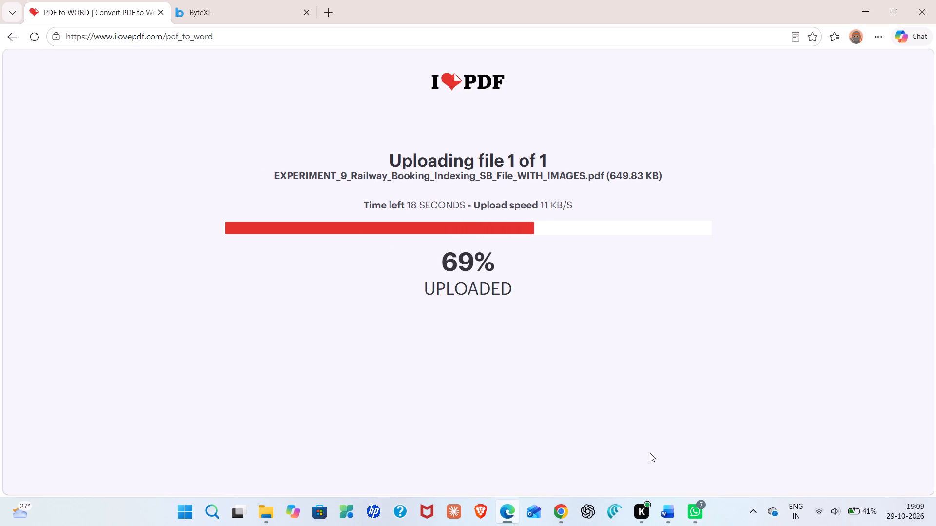
# Open the list of available Wi-Fi networks and rescan for the wanted connection.
pyautogui.click(818, 508)
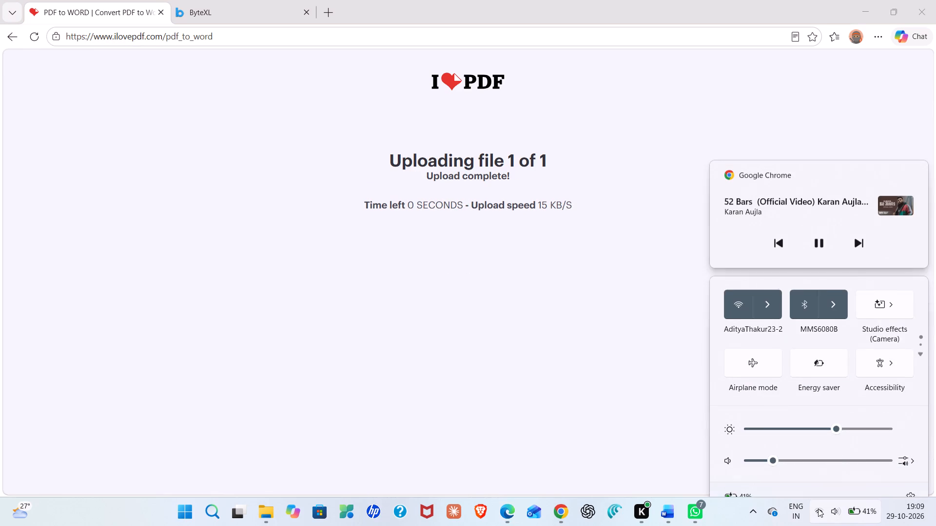
pyautogui.click(762, 287)
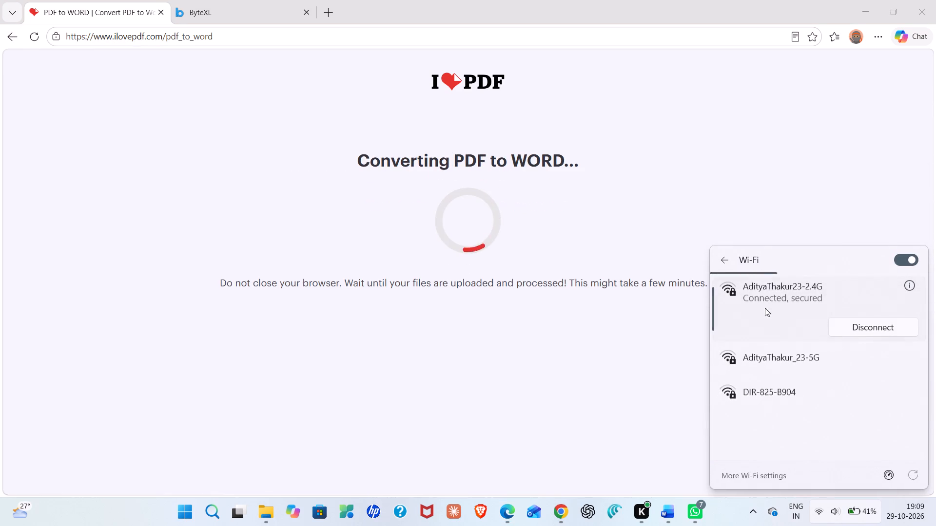
pyautogui.scroll(-3, 784, 372)
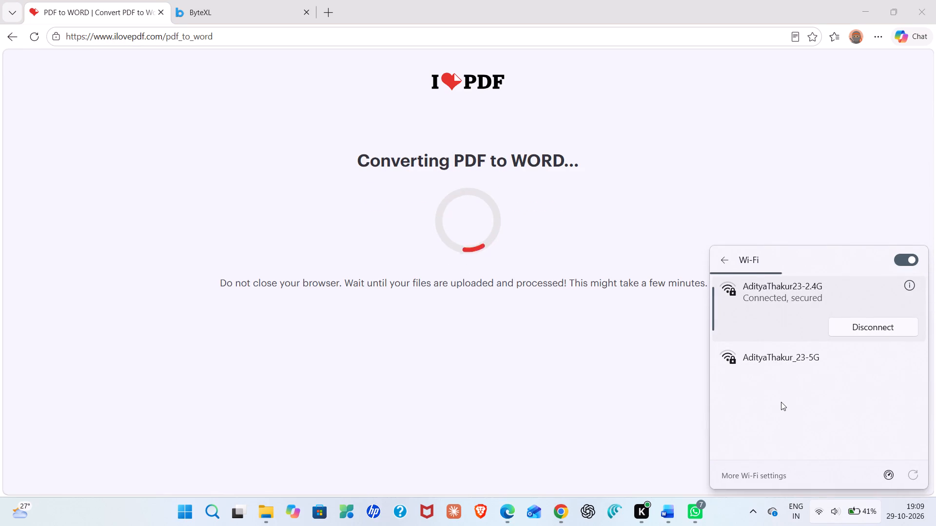
pyautogui.scroll(3, 781, 402)
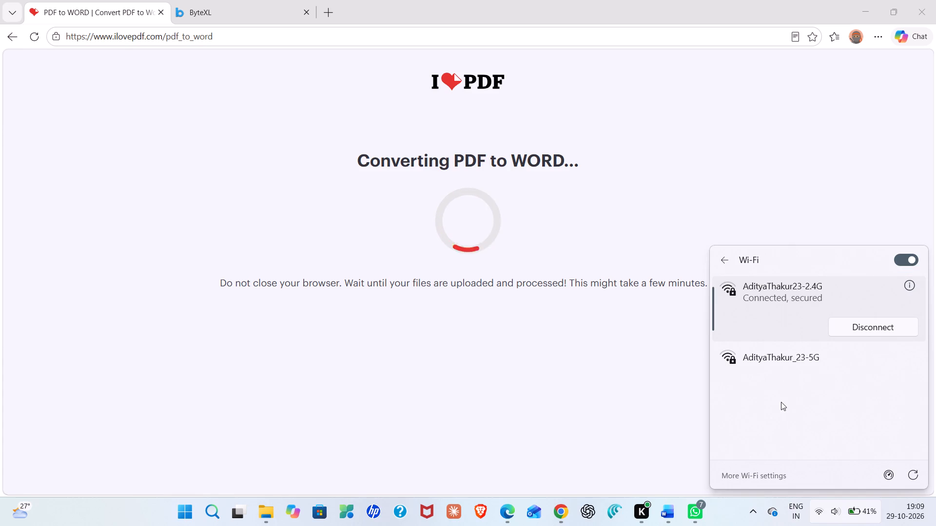
pyautogui.click(915, 475)
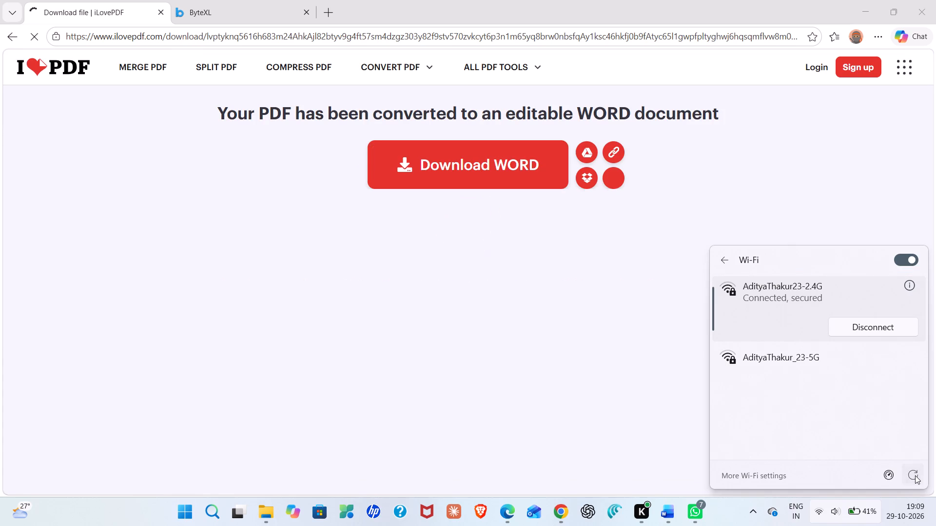
# Download the converted Experiment 9 Word document from iLovePDF.
pyautogui.click(501, 160)
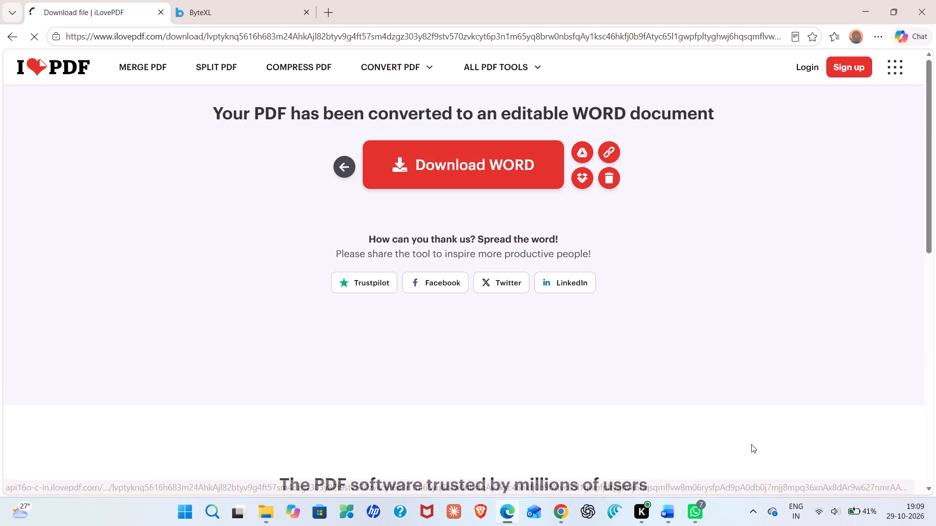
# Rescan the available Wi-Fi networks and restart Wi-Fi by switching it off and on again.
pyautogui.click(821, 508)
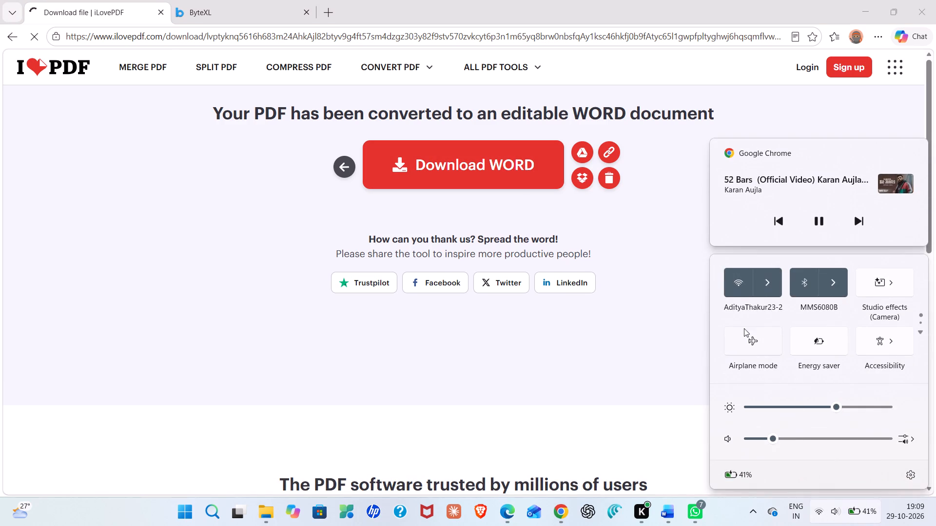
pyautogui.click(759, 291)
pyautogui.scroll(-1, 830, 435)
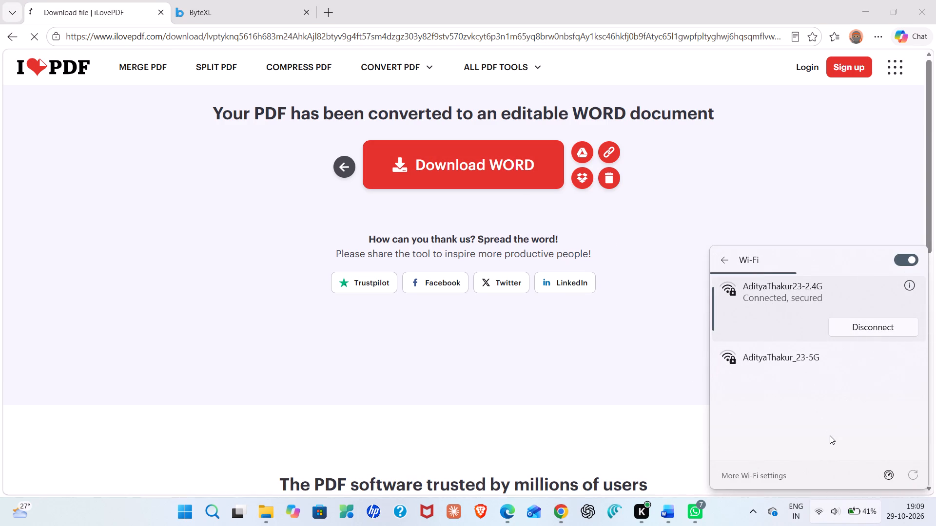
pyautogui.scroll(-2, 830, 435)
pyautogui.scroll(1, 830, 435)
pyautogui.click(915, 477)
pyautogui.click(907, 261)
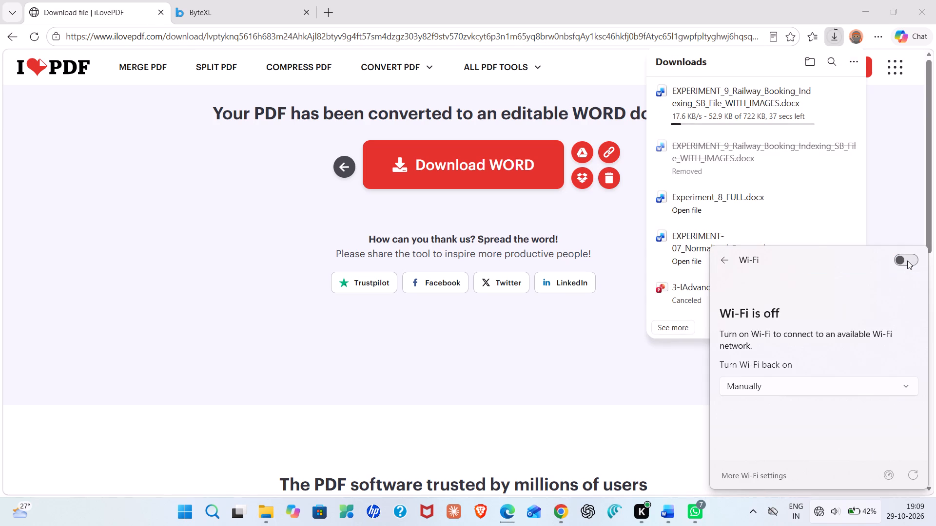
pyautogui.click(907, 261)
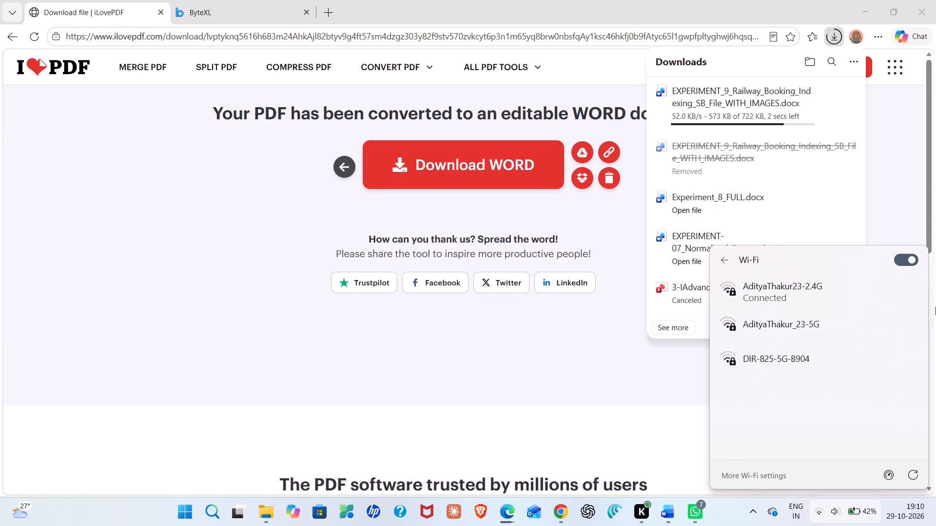
# Rescan the Wi-Fi networks and look through the list for the phone hotspot.
pyautogui.click(920, 478)
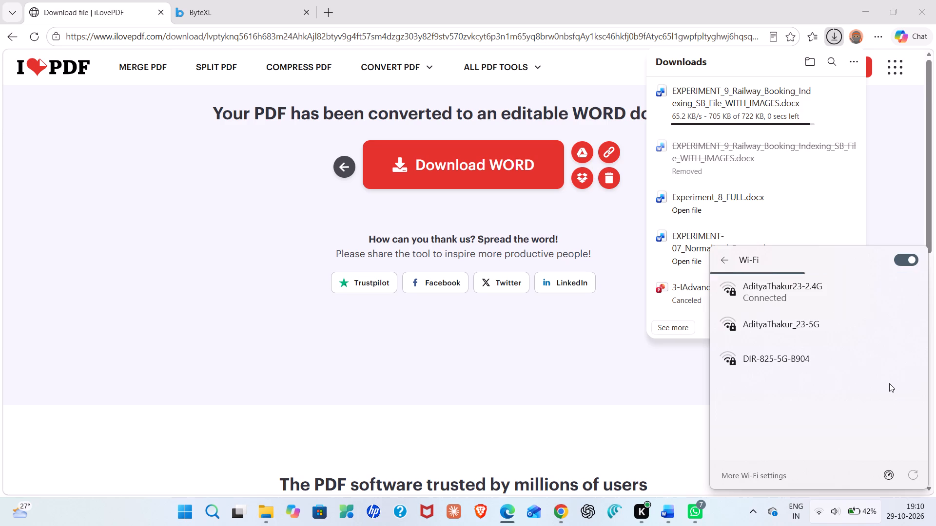
pyautogui.scroll(1, 889, 383)
pyautogui.scroll(-2, 889, 383)
pyautogui.scroll(3, 889, 383)
pyautogui.scroll(-3, 753, 325)
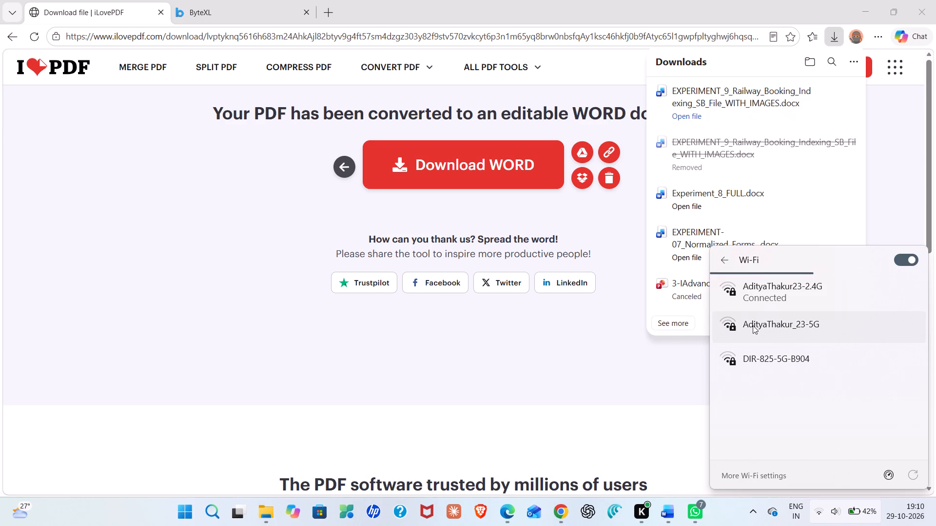
pyautogui.scroll(-1, 753, 325)
pyautogui.scroll(3, 753, 325)
pyautogui.scroll(-2, 753, 325)
pyautogui.scroll(2, 753, 325)
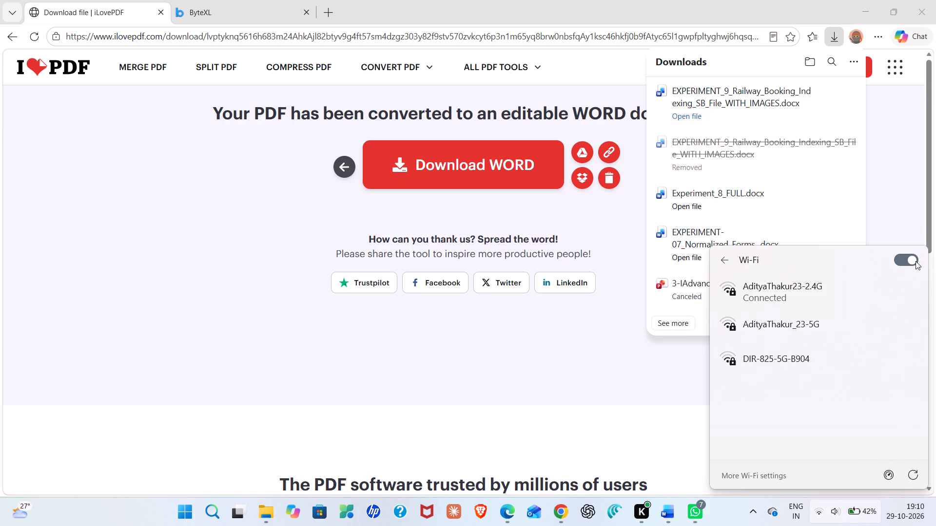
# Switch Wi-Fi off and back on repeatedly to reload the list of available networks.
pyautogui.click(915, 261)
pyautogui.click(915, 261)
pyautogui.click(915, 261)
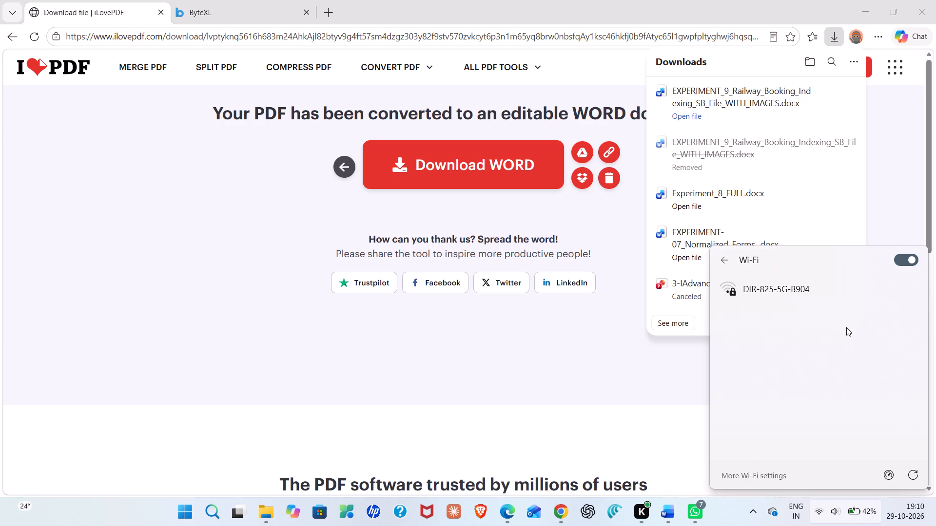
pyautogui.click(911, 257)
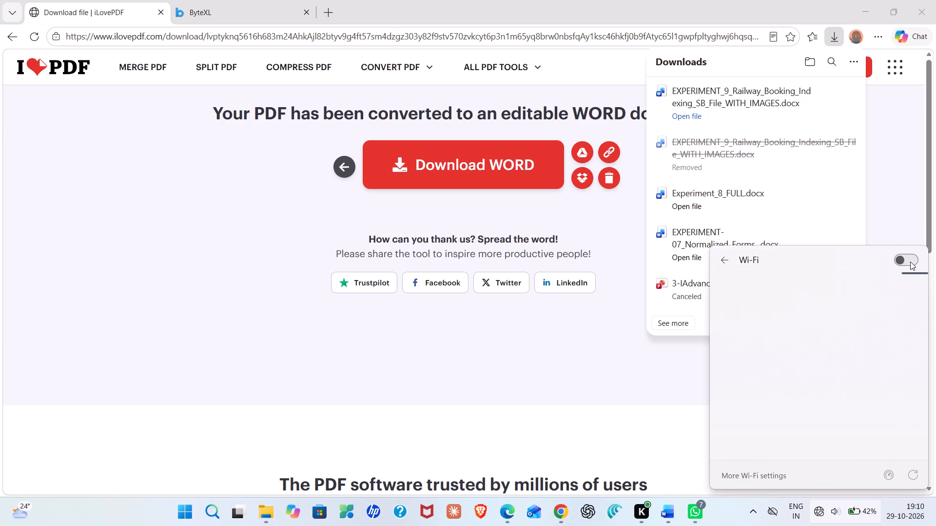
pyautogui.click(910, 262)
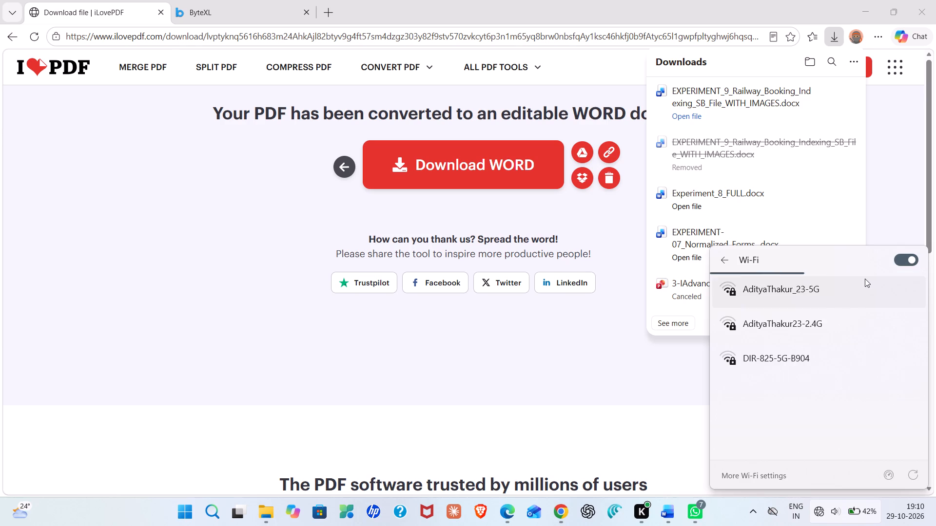
# Rescan the available Wi-Fi networks and connect to the motorola edge 70_6190 hotspot.
pyautogui.scroll(-6, 833, 308)
pyautogui.scroll(1, 805, 338)
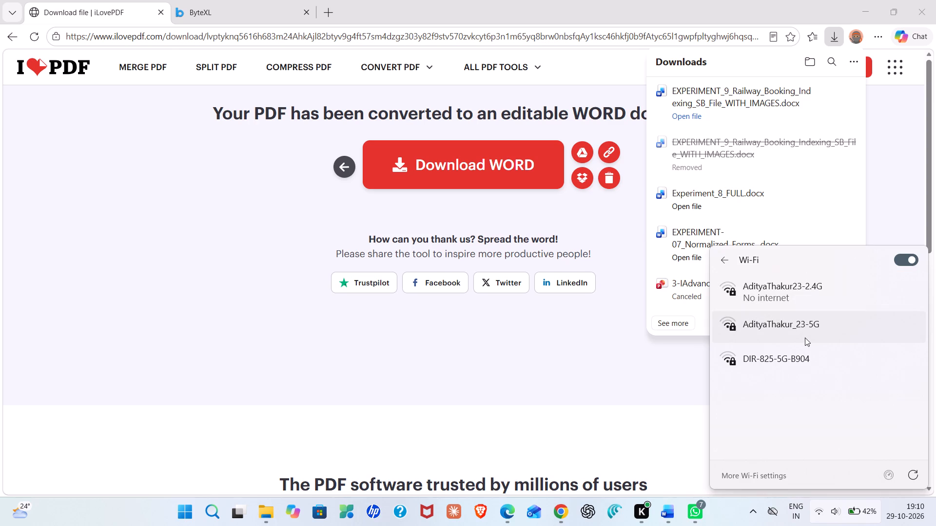
pyautogui.scroll(5, 805, 338)
pyautogui.scroll(-6, 805, 338)
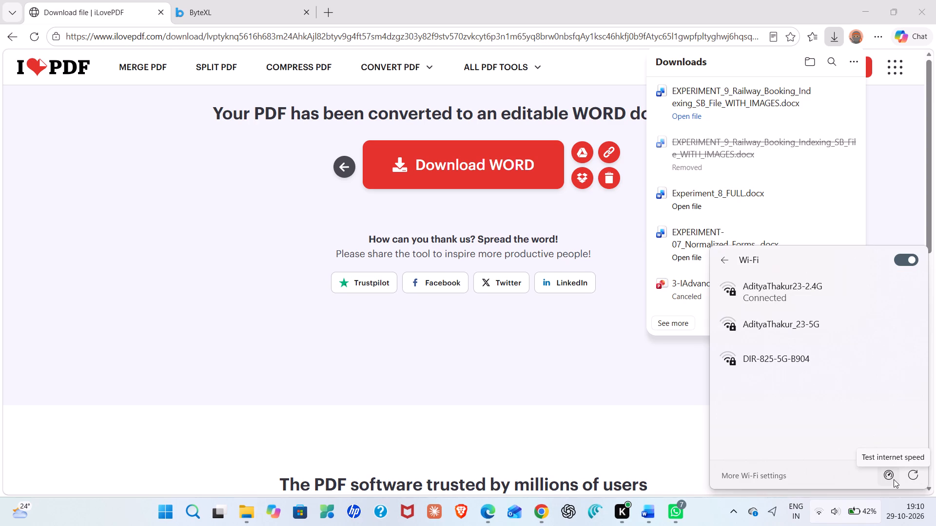
pyautogui.scroll(-3, 817, 392)
pyautogui.scroll(3, 794, 371)
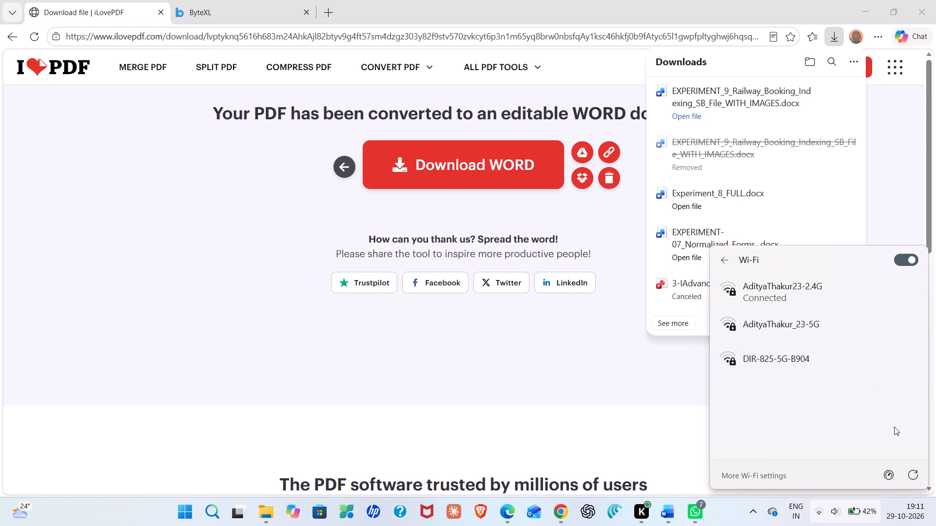
pyautogui.click(916, 474)
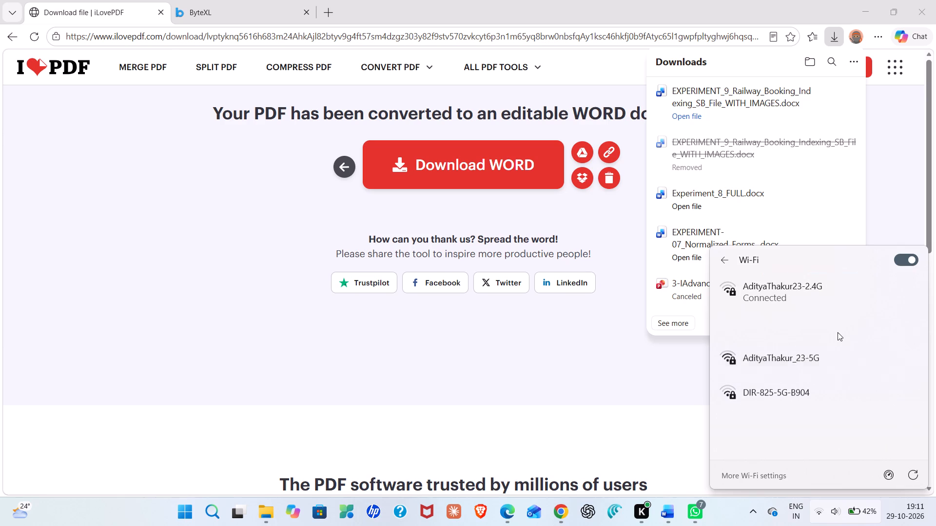
pyautogui.click(838, 332)
pyautogui.click(861, 377)
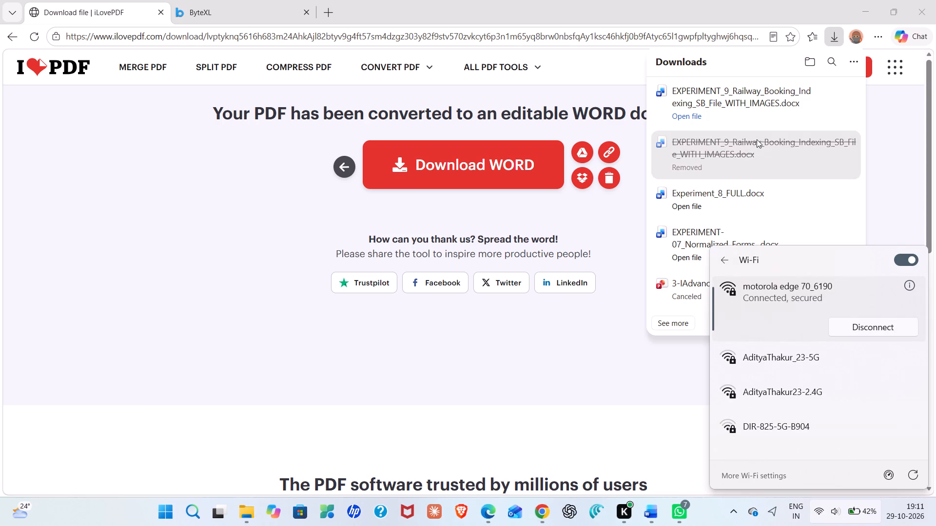
# Open the newly downloaded EXPERIMENT_9_Railway_Booking_Indexing document in Word and enable editing to leave Protected View.
pyautogui.click(677, 113)
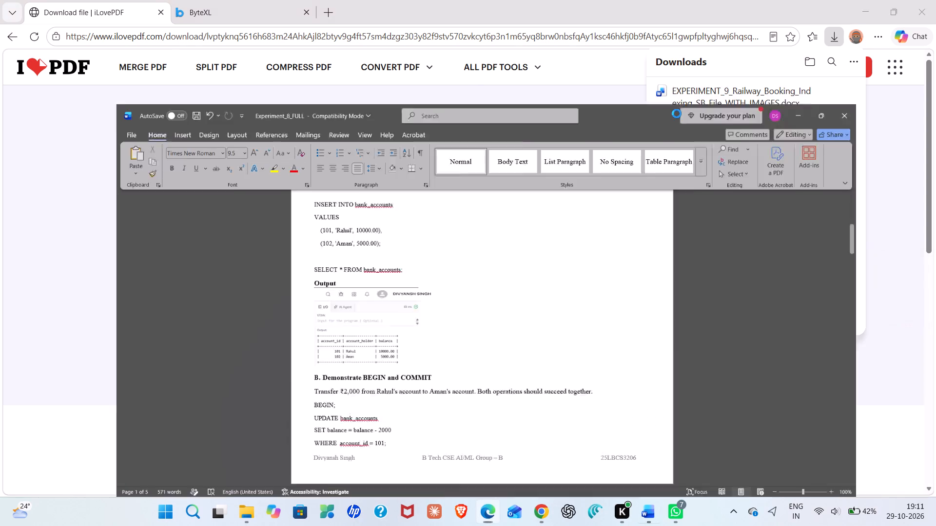
pyautogui.scroll(-18, 643, 213)
pyautogui.doubleClick(326, 201)
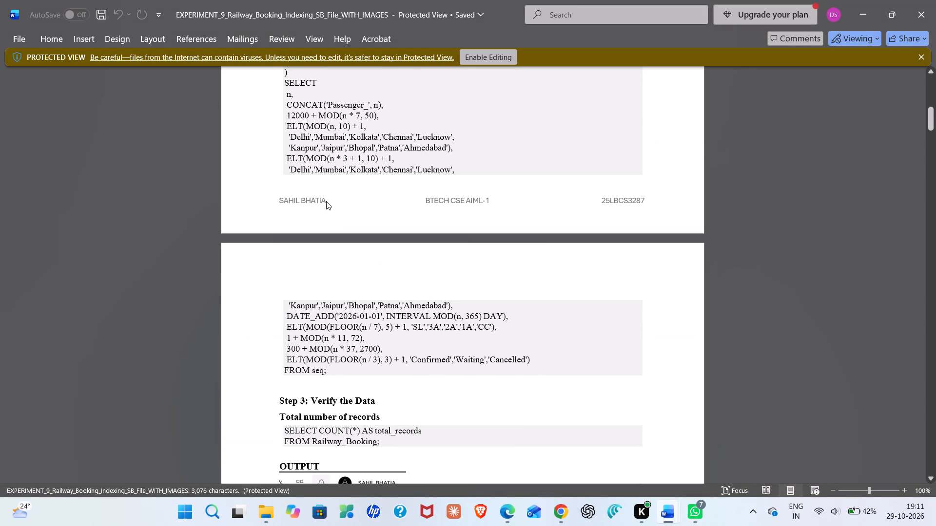
pyautogui.tripleClick(303, 193)
pyautogui.click(303, 193)
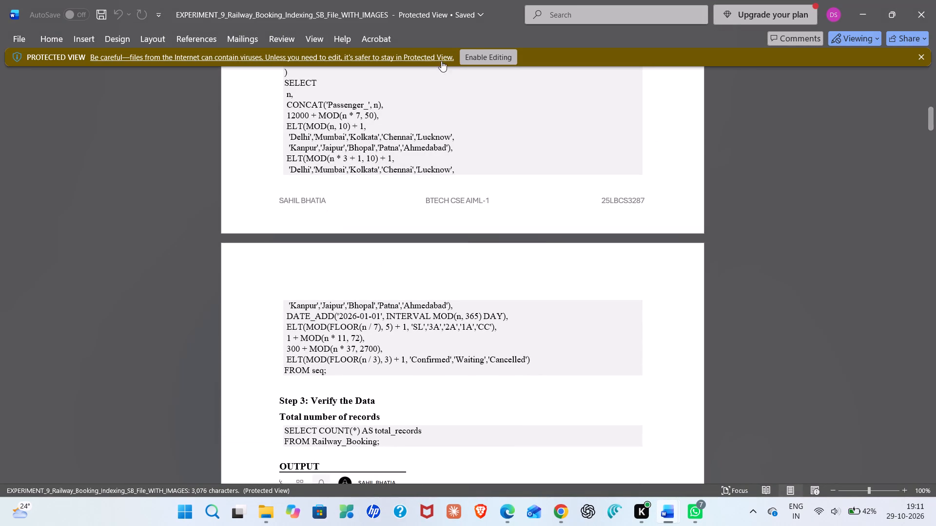
pyautogui.click(475, 49)
pyautogui.click(479, 56)
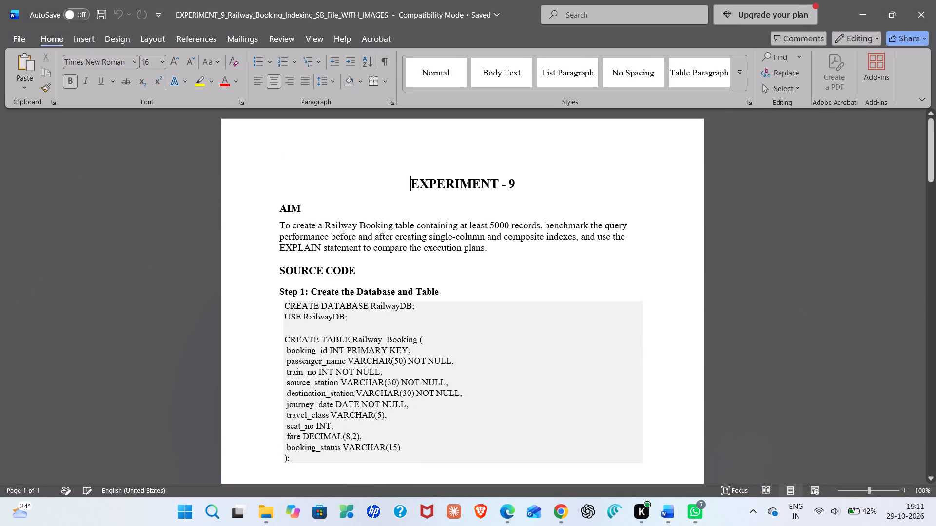
# Remove the existing Section 1 footer from the newly converted Experiment 9 Word document.
pyautogui.scroll(-15, 353, 200)
pyautogui.scroll(-2, 370, 236)
pyautogui.doubleClick(350, 284)
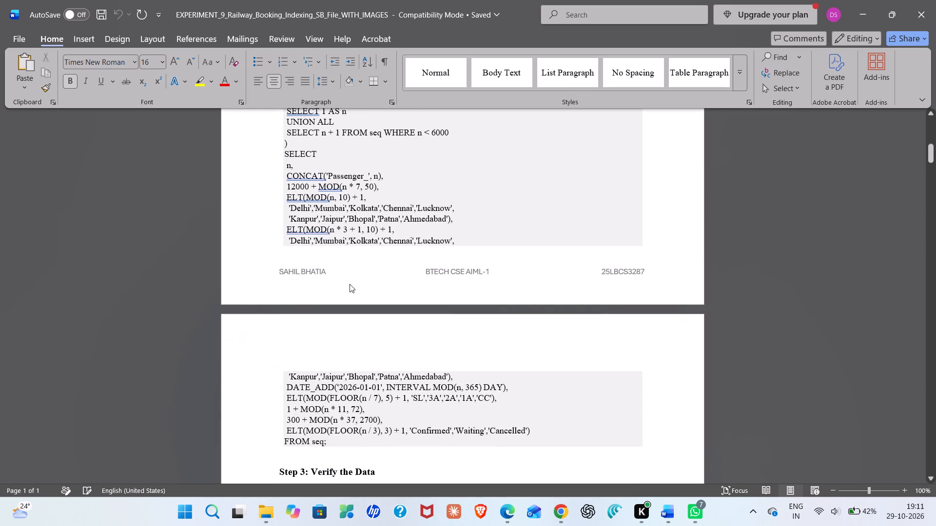
pyautogui.doubleClick(331, 275)
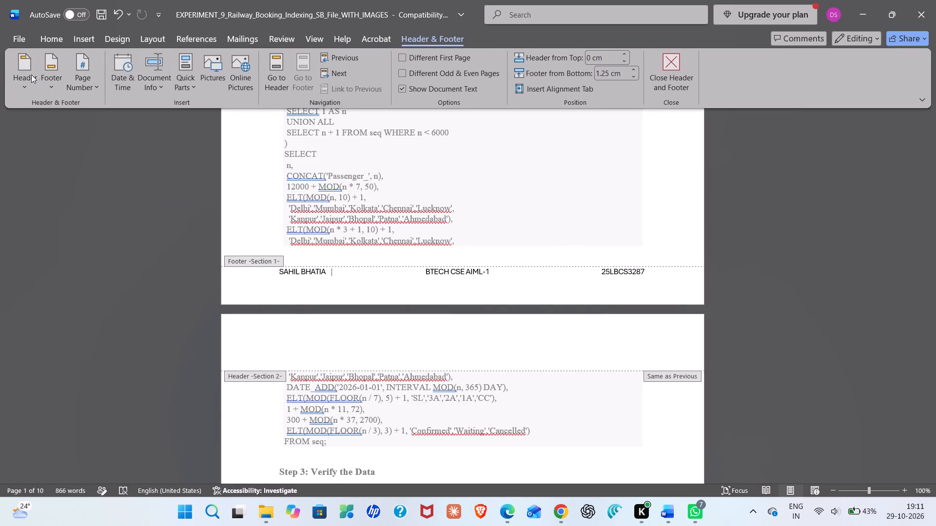
pyautogui.click(51, 79)
pyautogui.scroll(-3, 131, 431)
pyautogui.click(131, 431)
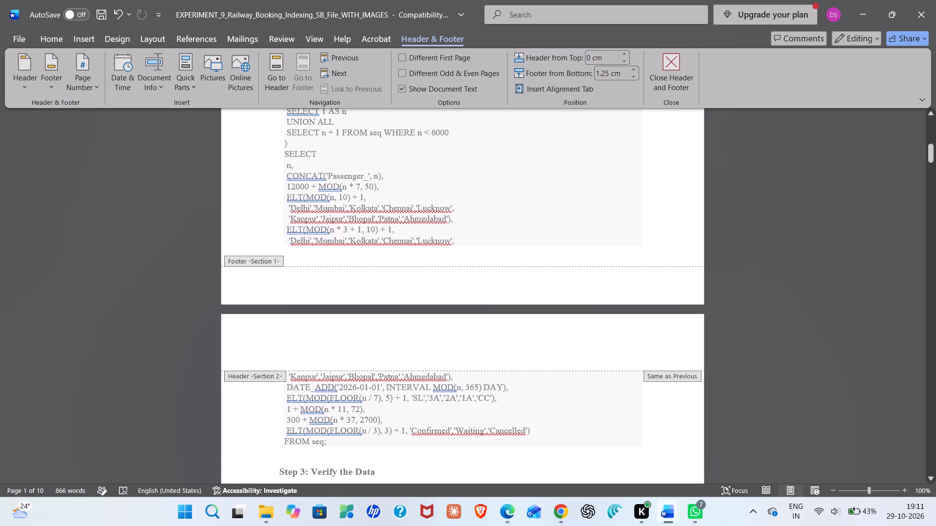
# Enter the student's name at the start of the empty Section 1 footer.
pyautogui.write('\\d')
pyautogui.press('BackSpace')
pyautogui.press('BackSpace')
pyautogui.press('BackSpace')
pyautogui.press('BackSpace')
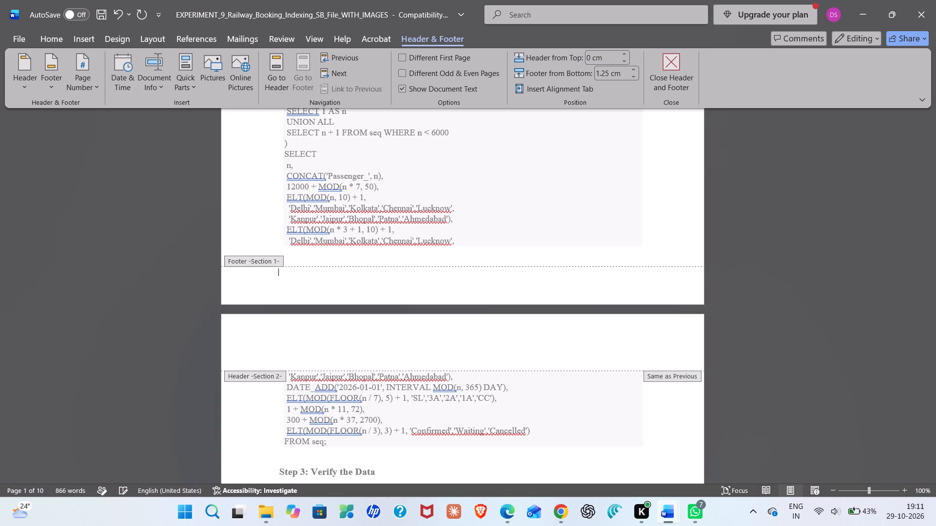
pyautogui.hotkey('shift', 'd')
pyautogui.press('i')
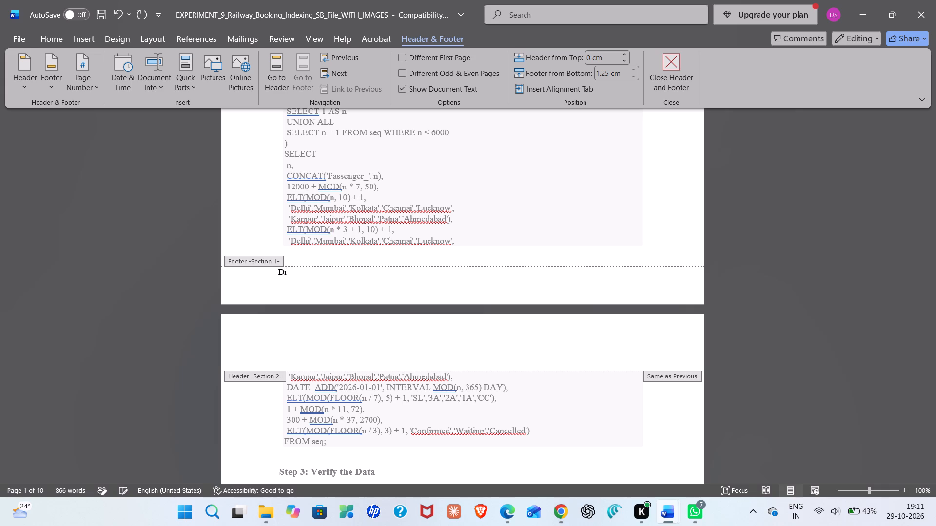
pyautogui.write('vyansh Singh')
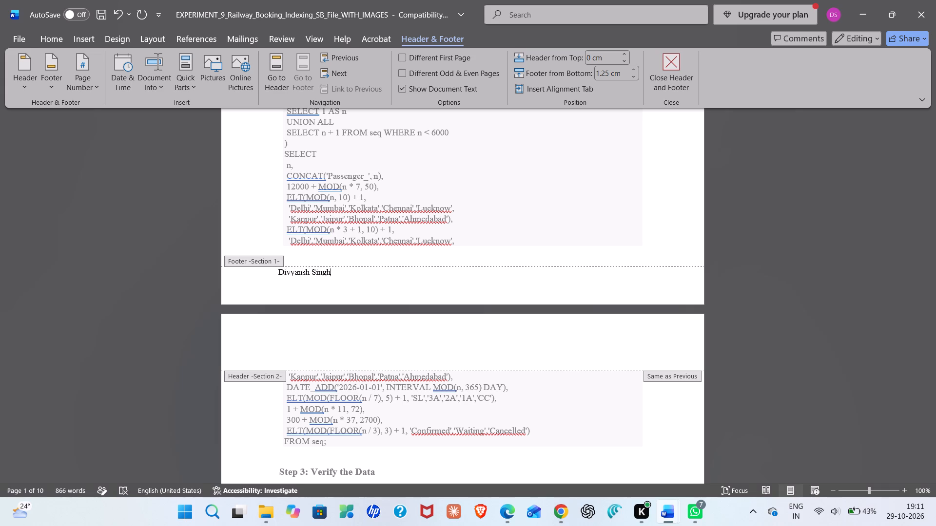
# Add "B tech CSE AI/ML Group – B" in the middle of the Section 1 footer, spaced well apart from the student's name.
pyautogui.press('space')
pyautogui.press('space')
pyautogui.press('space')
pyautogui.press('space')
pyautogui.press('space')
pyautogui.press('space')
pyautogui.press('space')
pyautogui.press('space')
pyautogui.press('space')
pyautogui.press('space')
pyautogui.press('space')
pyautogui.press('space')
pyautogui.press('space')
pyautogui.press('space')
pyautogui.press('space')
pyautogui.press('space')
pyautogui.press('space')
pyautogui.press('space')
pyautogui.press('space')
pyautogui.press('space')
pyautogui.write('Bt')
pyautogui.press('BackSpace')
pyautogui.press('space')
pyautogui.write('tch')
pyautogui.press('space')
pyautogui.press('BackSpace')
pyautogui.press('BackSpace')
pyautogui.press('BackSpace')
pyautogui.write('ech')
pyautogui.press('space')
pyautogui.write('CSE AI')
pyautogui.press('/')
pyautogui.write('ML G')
pyautogui.scroll(-1, 256, 286)
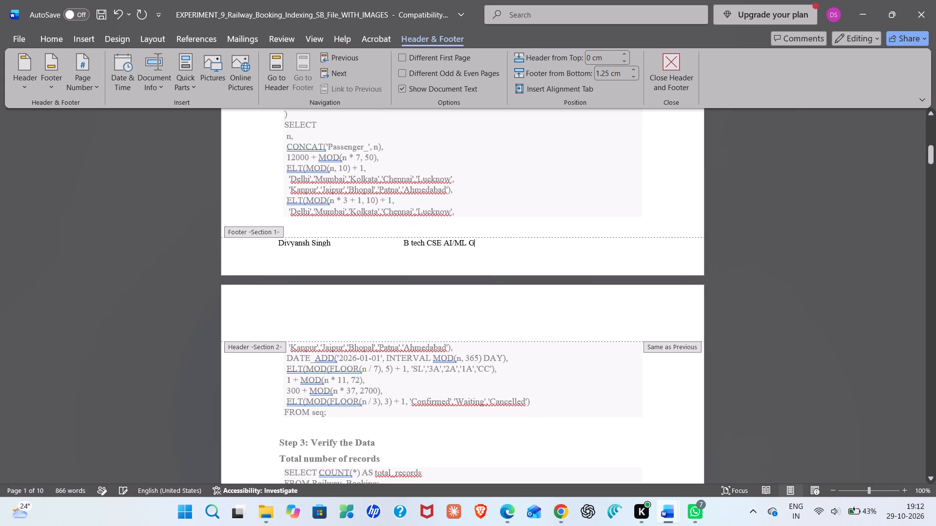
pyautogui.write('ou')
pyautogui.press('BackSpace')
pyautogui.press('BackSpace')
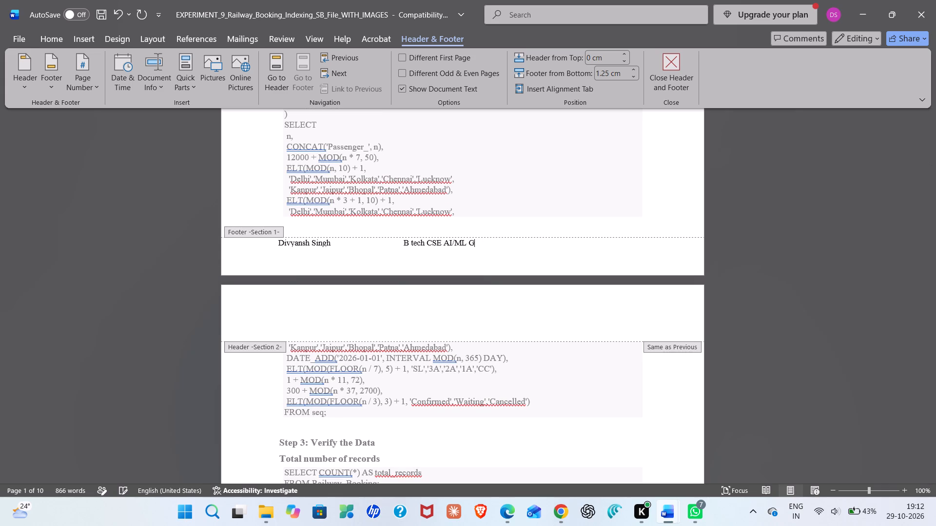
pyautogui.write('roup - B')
# Add the student's roll number at the far end of the Section 1 footer line, spaced from the group text, and close the footer.
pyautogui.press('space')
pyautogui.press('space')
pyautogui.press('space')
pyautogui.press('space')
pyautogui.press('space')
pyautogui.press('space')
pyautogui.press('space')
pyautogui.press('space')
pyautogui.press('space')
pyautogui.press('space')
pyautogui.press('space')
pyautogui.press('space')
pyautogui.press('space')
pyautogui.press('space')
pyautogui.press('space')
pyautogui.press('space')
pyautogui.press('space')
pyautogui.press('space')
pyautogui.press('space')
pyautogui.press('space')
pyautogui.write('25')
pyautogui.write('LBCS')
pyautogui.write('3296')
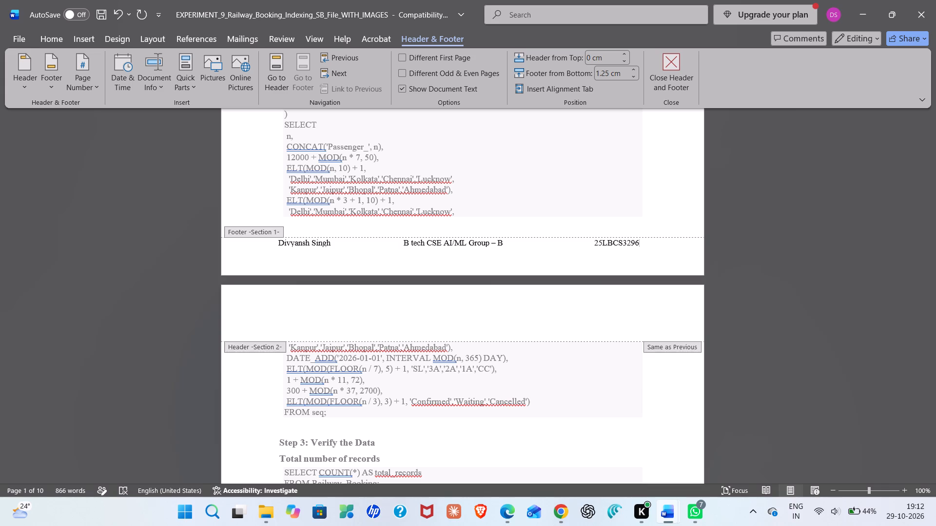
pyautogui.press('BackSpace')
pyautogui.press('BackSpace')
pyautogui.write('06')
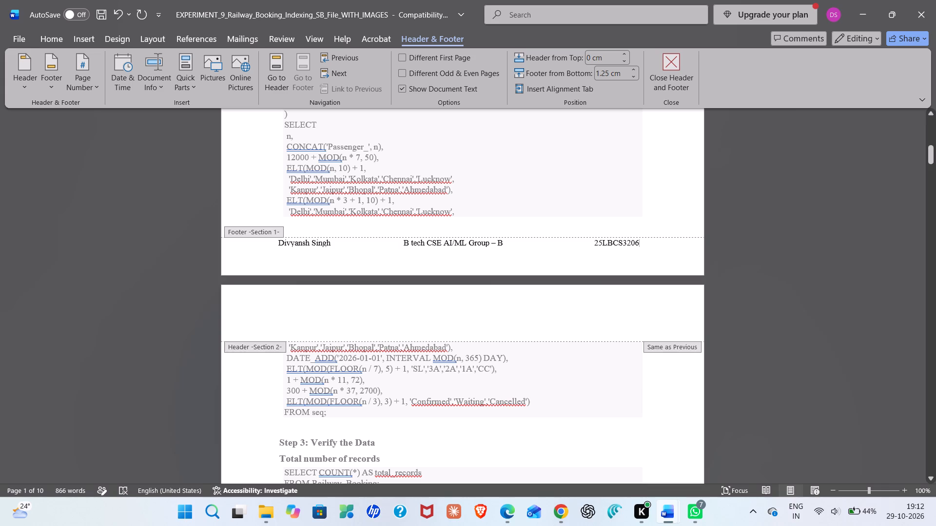
pyautogui.click(537, 262)
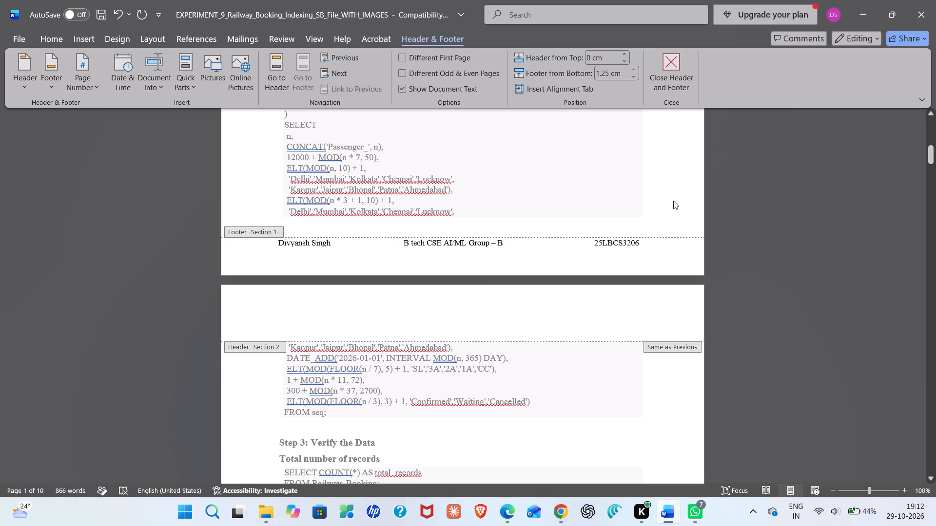
pyautogui.doubleClick(673, 201)
# Paste the copied student name picture just above the OUTPUT heading of "Total number of records" in Step 3.
pyautogui.scroll(3, 627, 195)
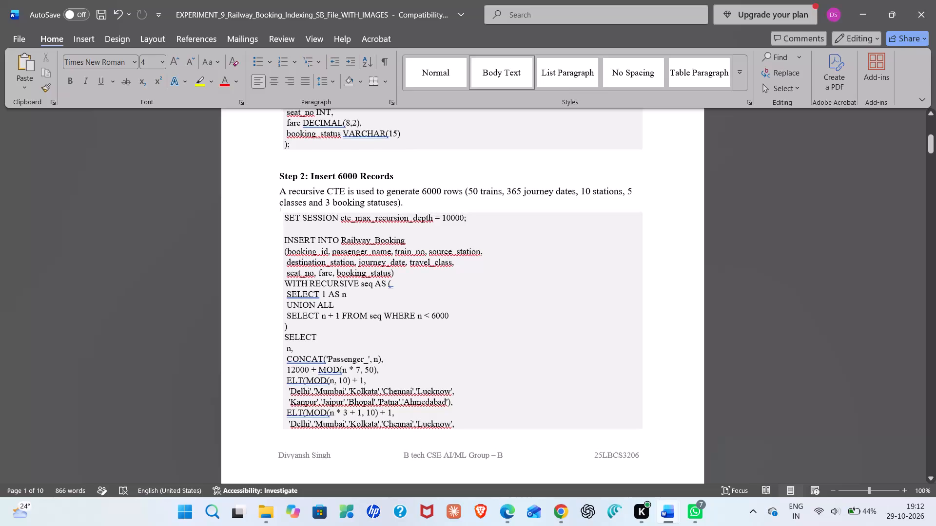
pyautogui.scroll(15, 588, 338)
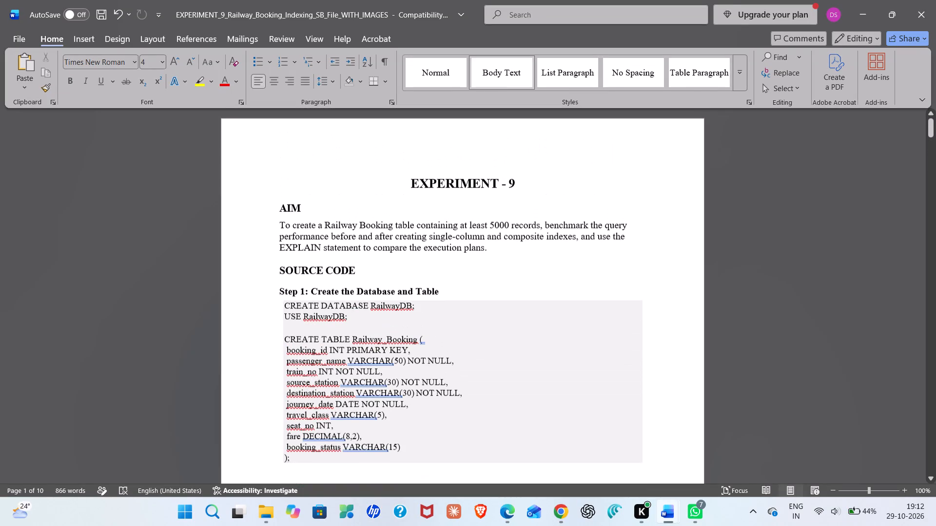
pyautogui.scroll(-13, 588, 338)
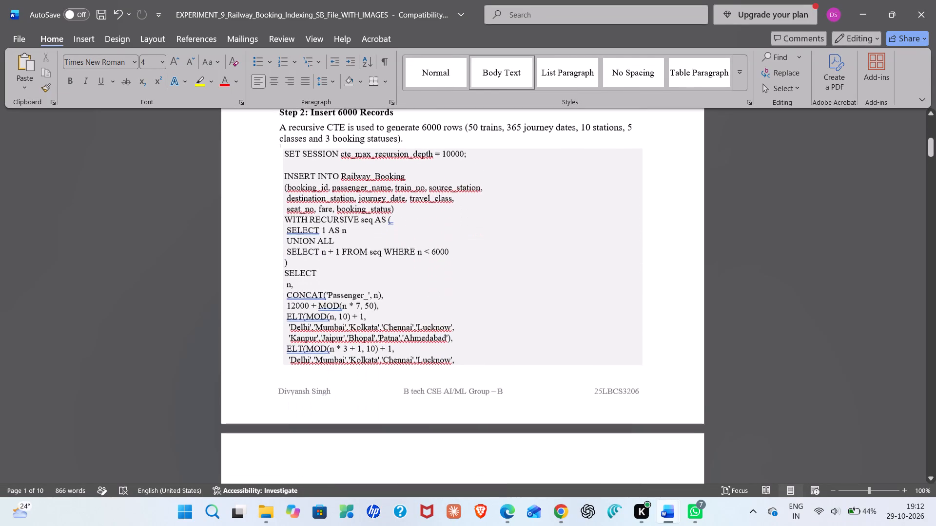
pyautogui.scroll(-14, 588, 338)
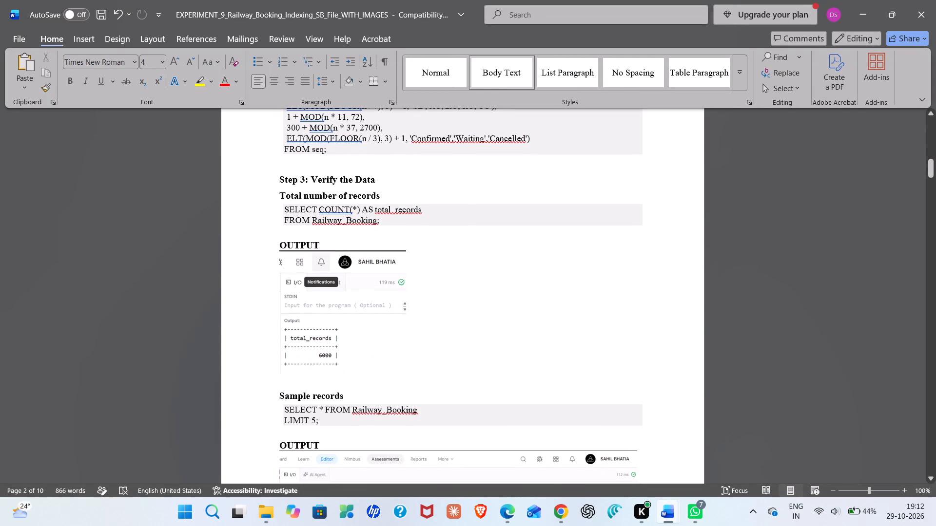
pyautogui.click(428, 242)
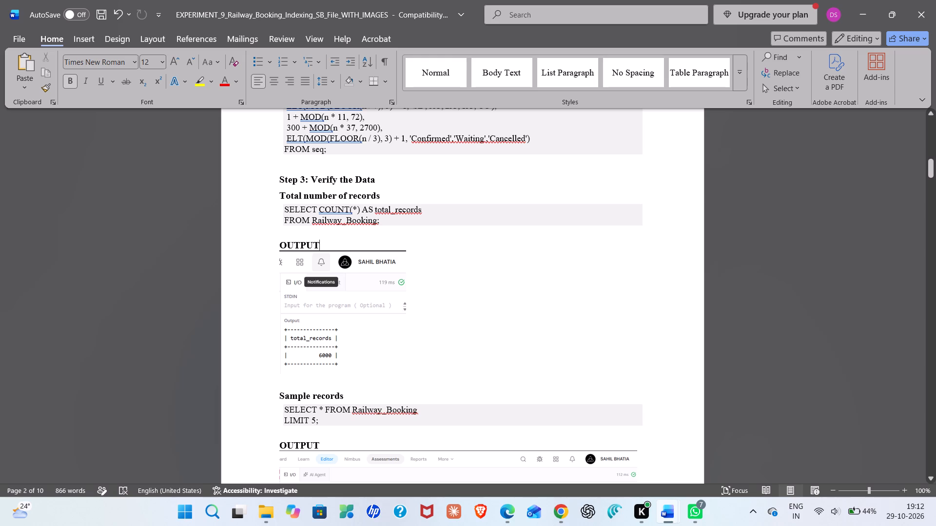
pyautogui.click(329, 229)
pyautogui.hotkey('ctrl', 'v')
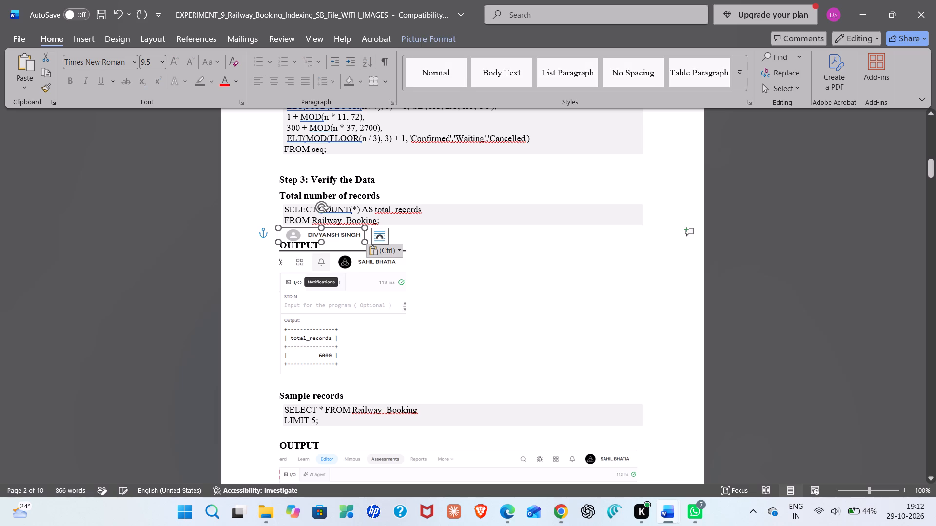
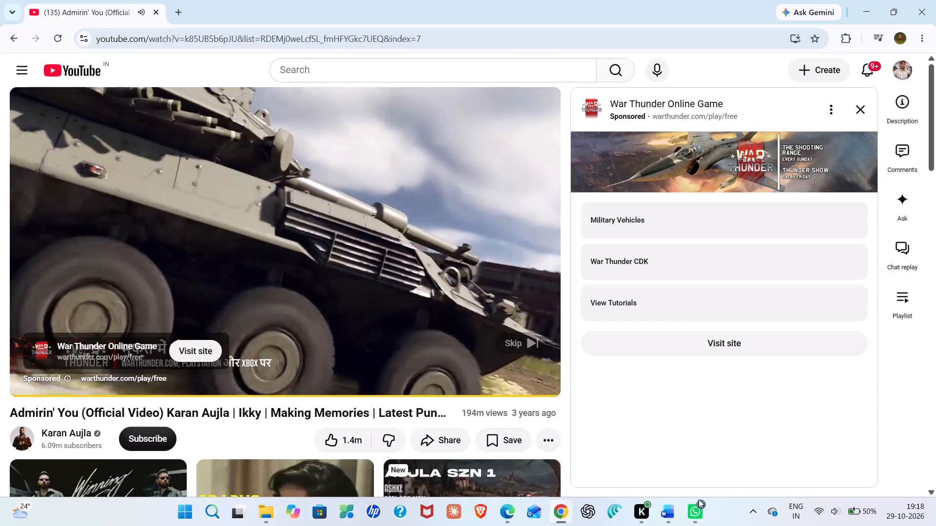
# Switch to the Experiment 9 Word document and align the name picture over the existing name in the total-records output screenshot.
pyautogui.click(658, 508)
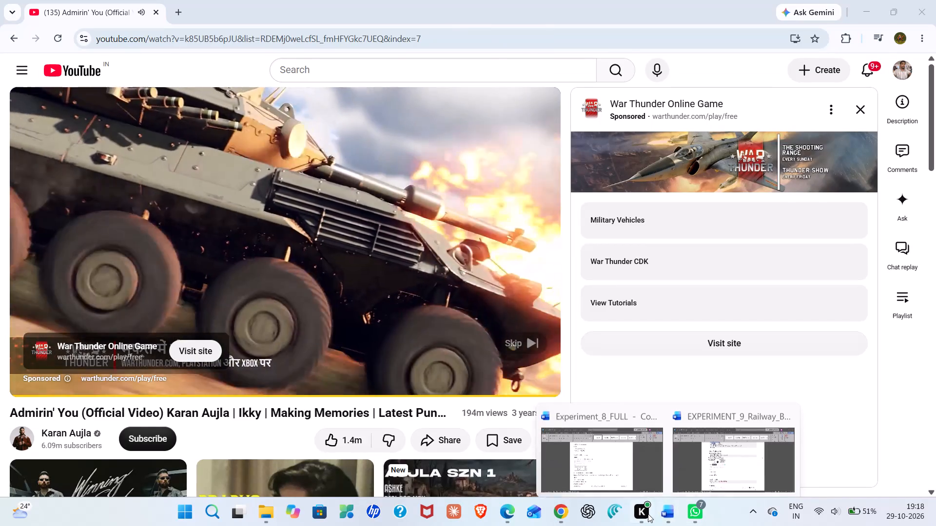
pyautogui.click(763, 439)
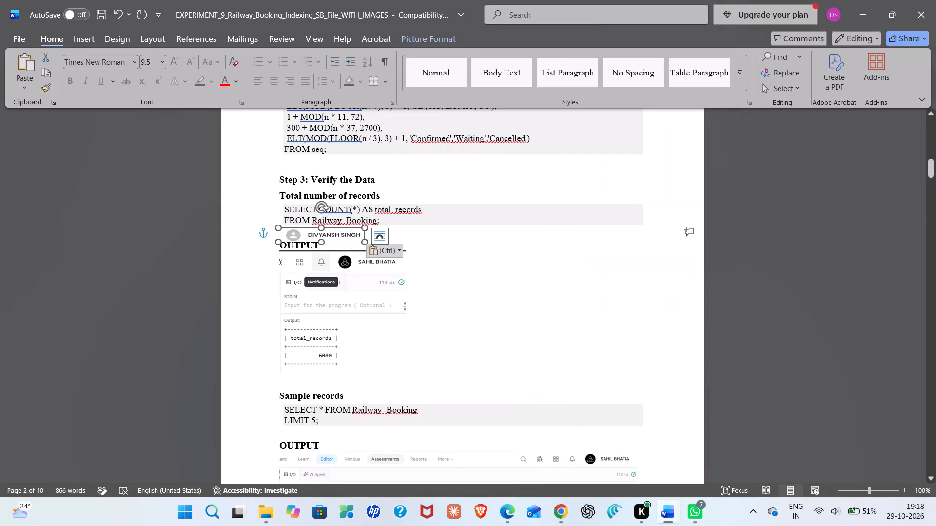
pyautogui.moveTo(336, 234); pyautogui.dragTo(387, 246)
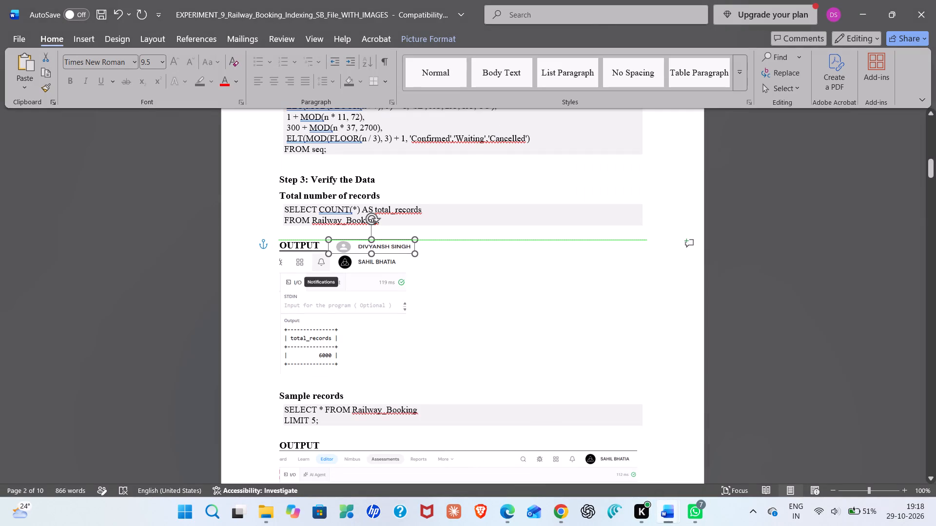
pyautogui.moveTo(387, 246); pyautogui.dragTo(390, 261)
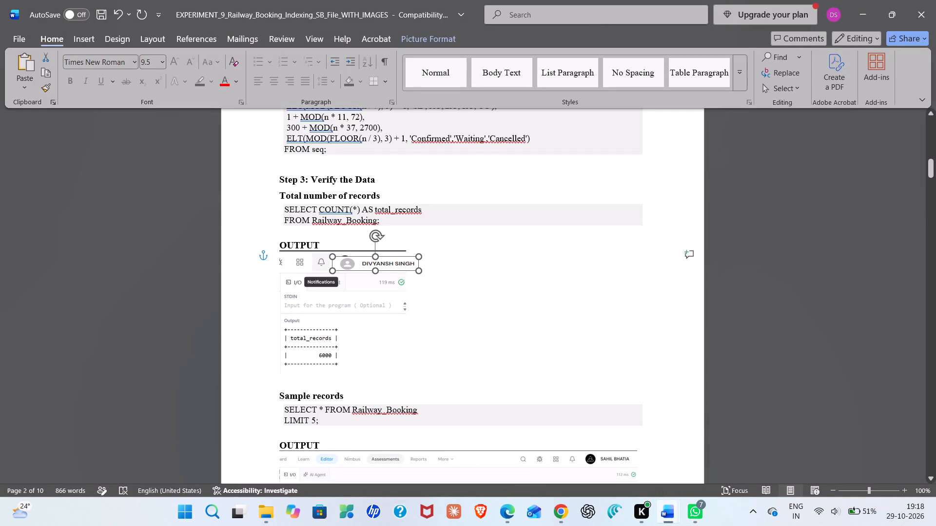
pyautogui.moveTo(390, 261); pyautogui.dragTo(387, 254)
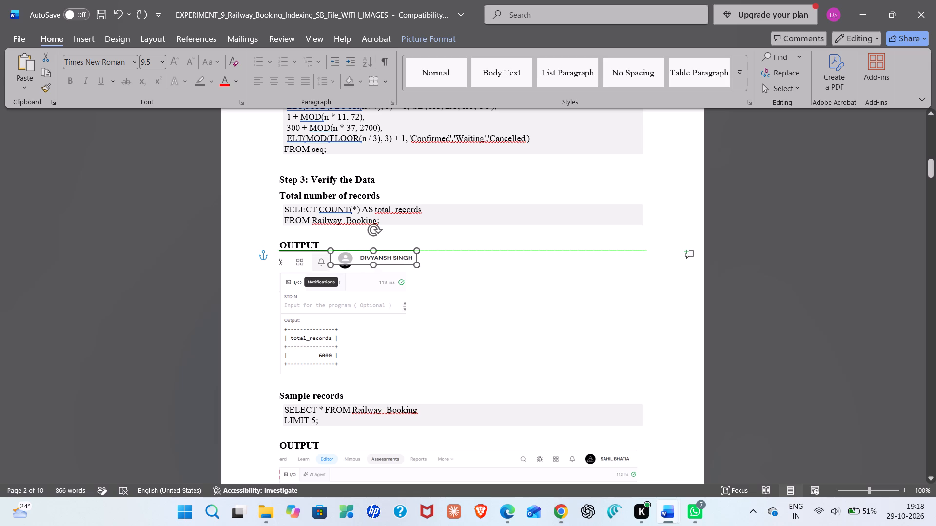
pyautogui.moveTo(387, 254); pyautogui.dragTo(387, 262)
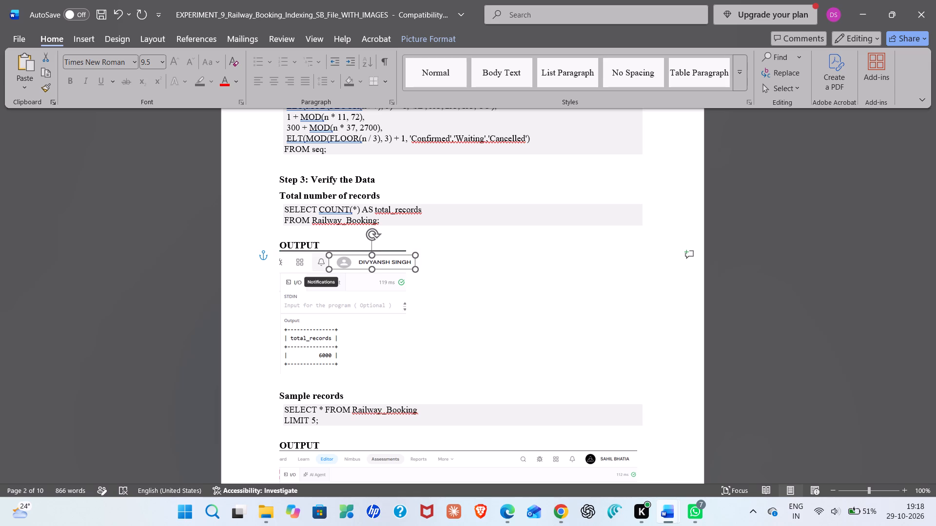
pyautogui.moveTo(387, 262); pyautogui.dragTo(387, 259)
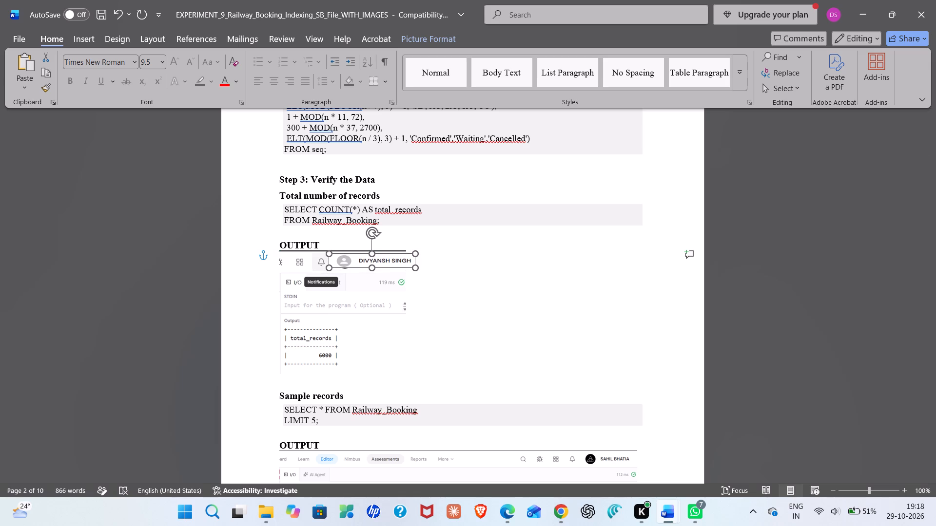
pyautogui.moveTo(387, 259); pyautogui.dragTo(387, 261)
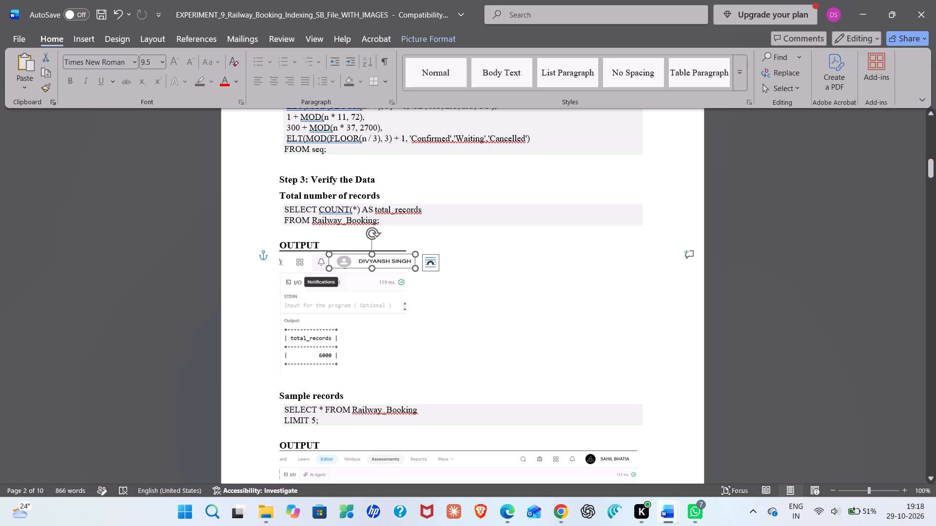
pyautogui.click(373, 266)
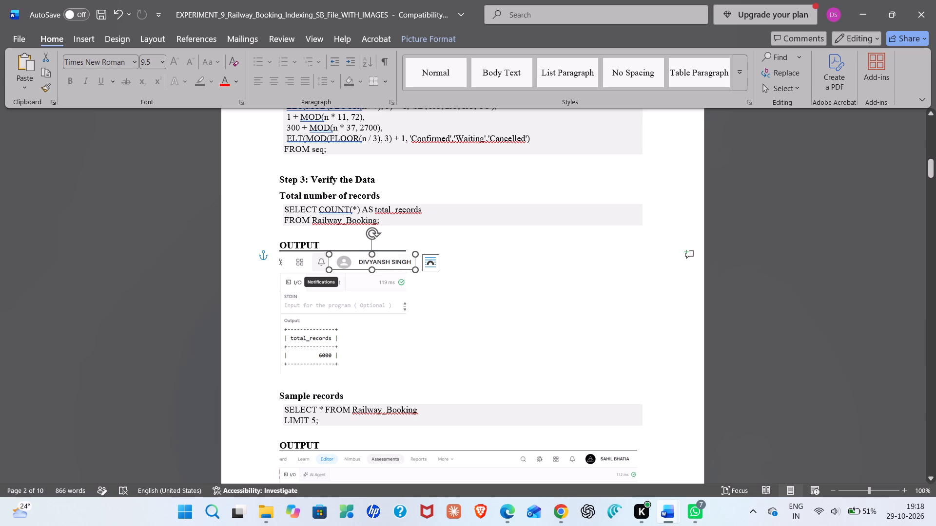
pyautogui.click(444, 244)
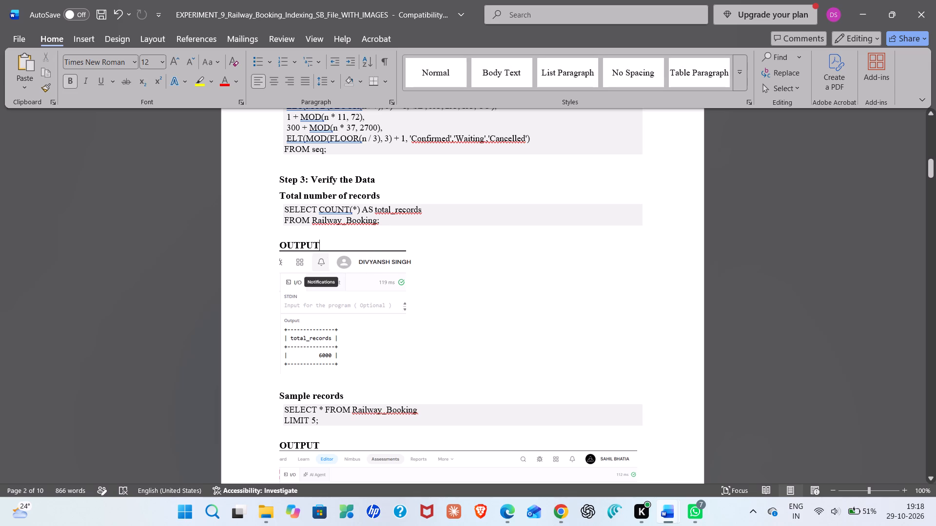
pyautogui.click(364, 262)
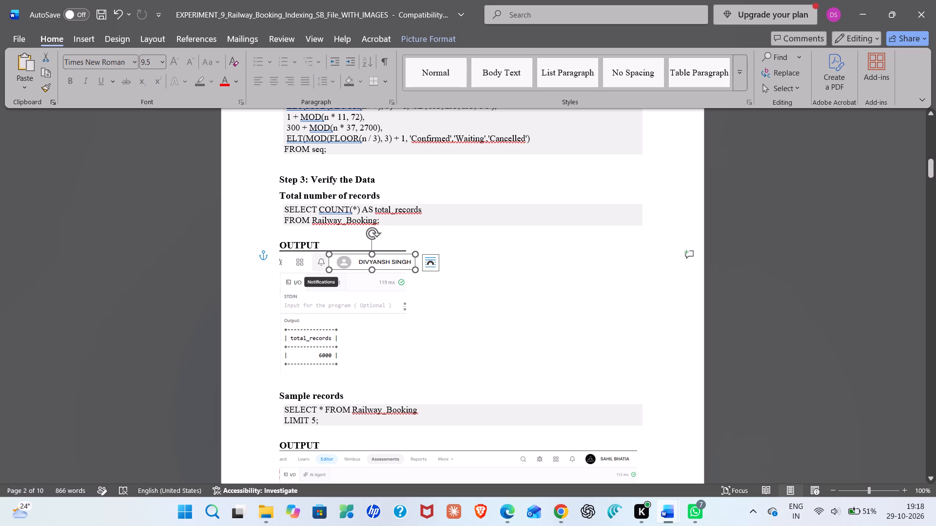
pyautogui.click(415, 244)
# Paste the student name picture under the Sample records query and move it over the existing name in that output screenshot.
pyautogui.scroll(-2, 415, 244)
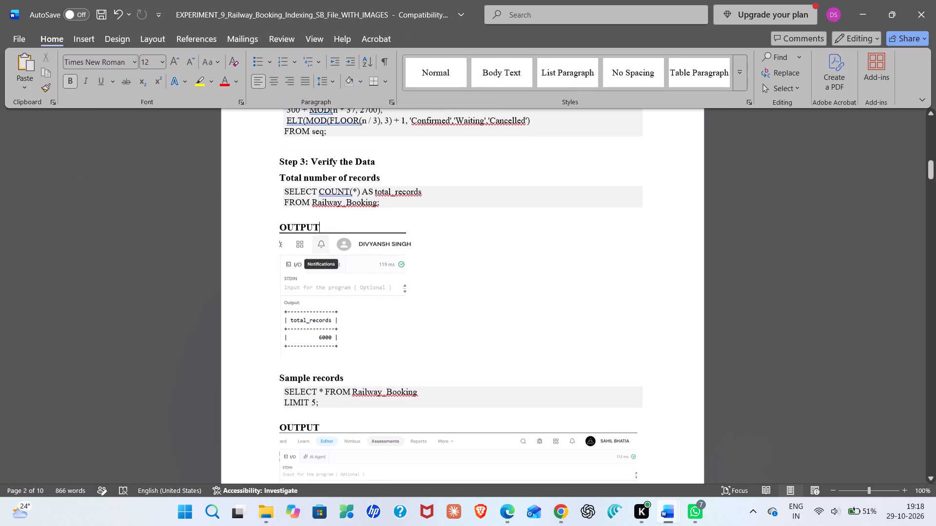
pyautogui.scroll(-2, 415, 244)
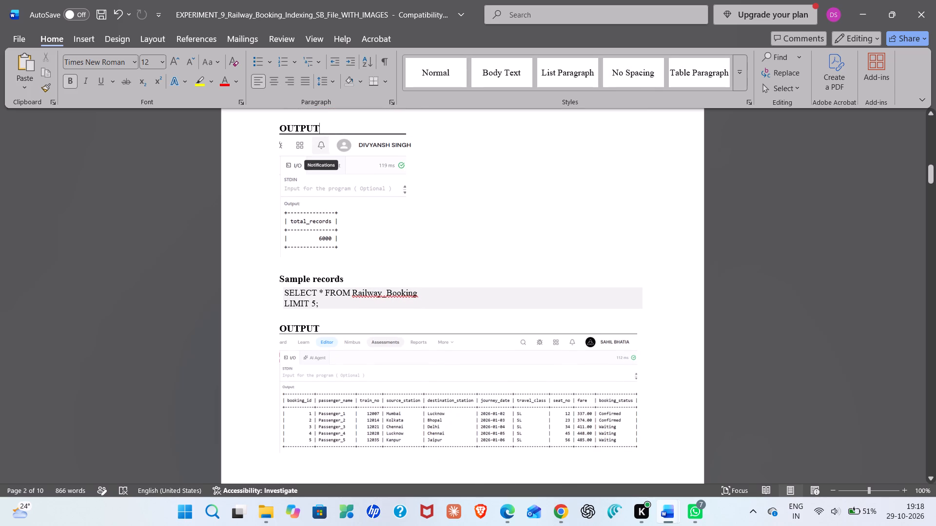
pyautogui.click(562, 317)
pyautogui.hotkey('ctrl', 'v')
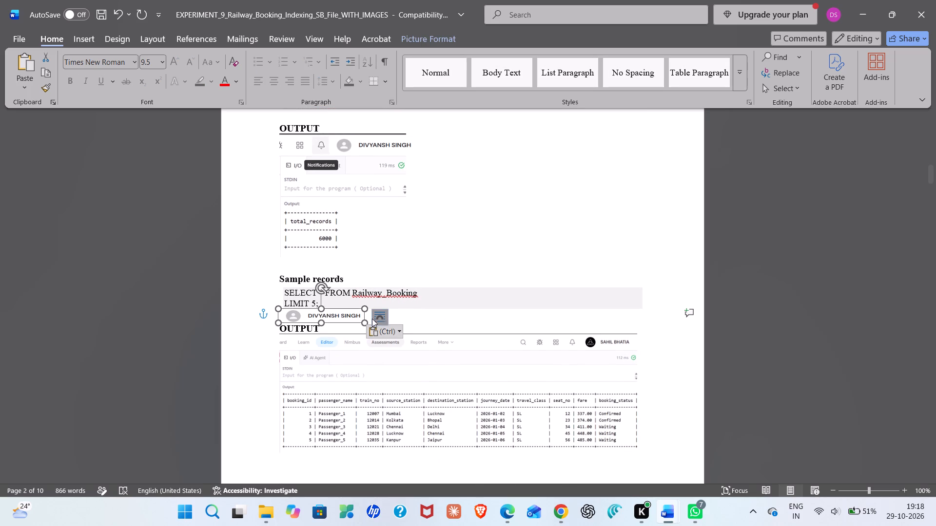
pyautogui.moveTo(366, 323); pyautogui.dragTo(352, 322)
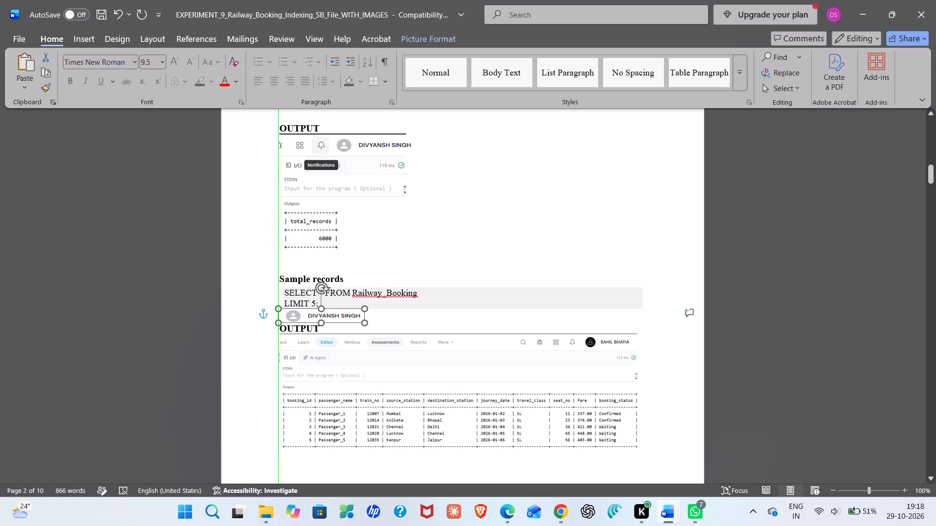
pyautogui.moveTo(352, 322); pyautogui.dragTo(350, 322)
pyautogui.moveTo(348, 317); pyautogui.dragTo(585, 354)
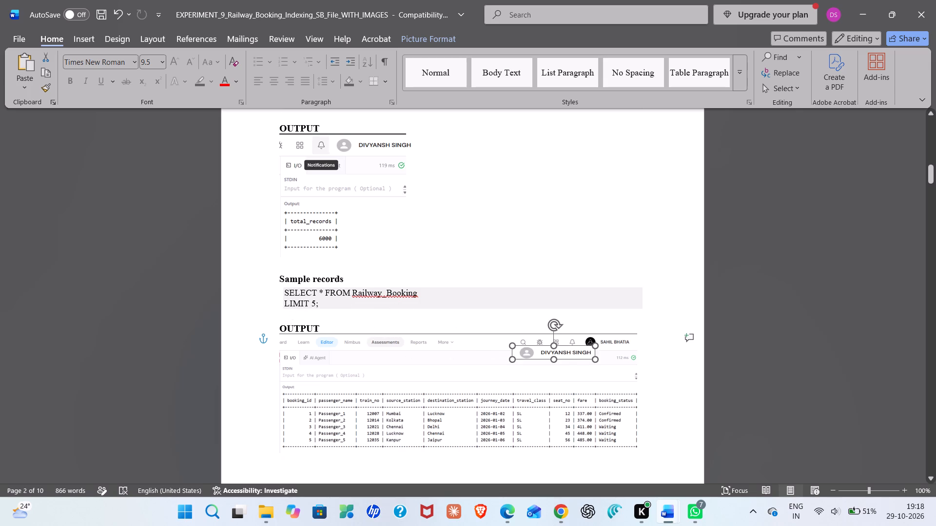
pyautogui.moveTo(585, 354); pyautogui.dragTo(629, 343)
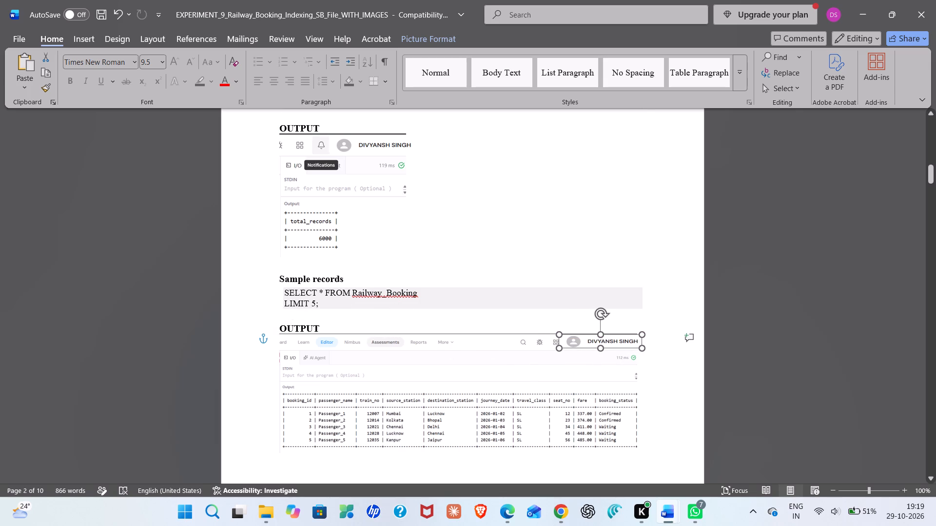
# Shrink the Sample records name picture to about 3 cm wide and realign it over the existing name in the screenshot header.
pyautogui.moveTo(629, 343); pyautogui.dragTo(604, 357)
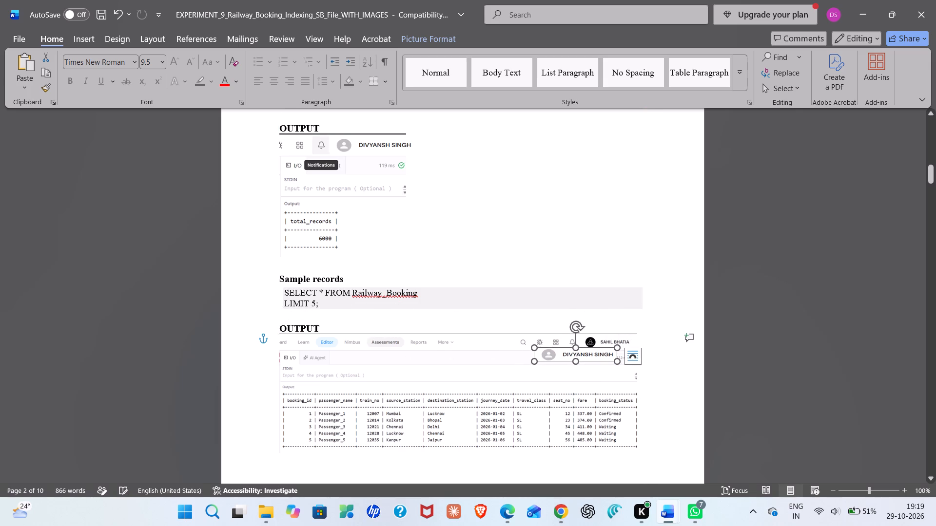
pyautogui.moveTo(533, 360); pyautogui.dragTo(548, 356)
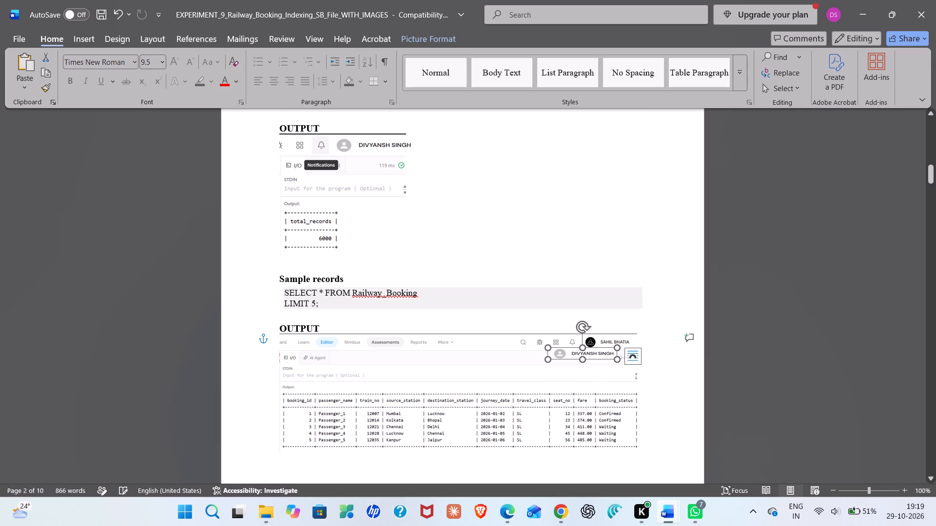
pyautogui.moveTo(570, 353); pyautogui.dragTo(600, 342)
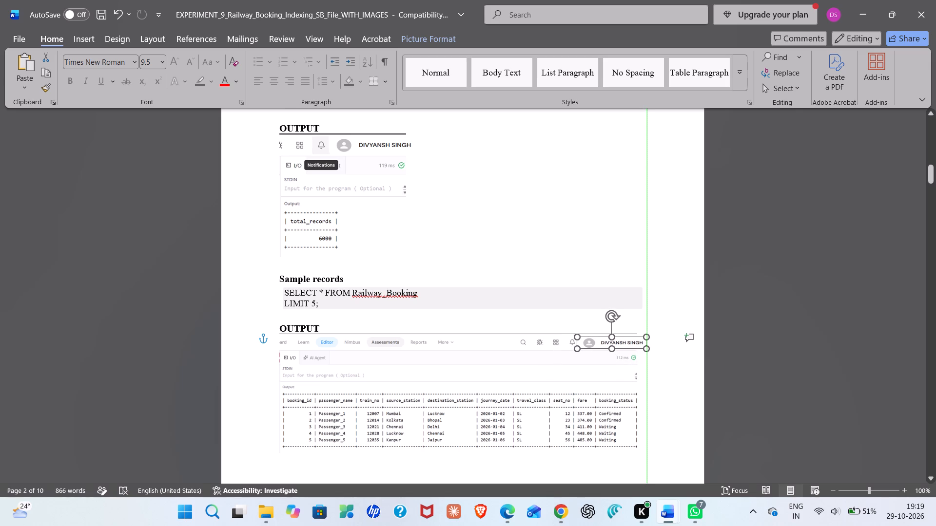
pyautogui.moveTo(600, 342); pyautogui.dragTo(599, 340)
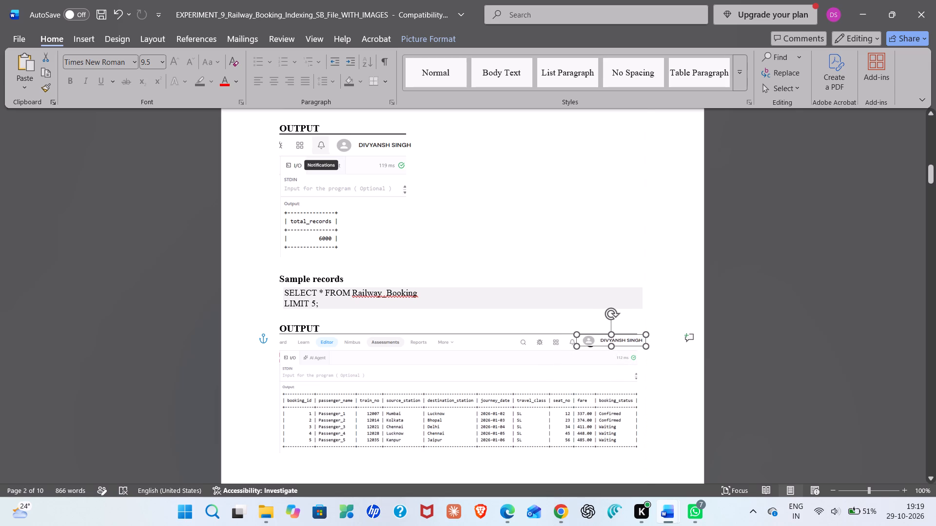
pyautogui.moveTo(599, 340); pyautogui.dragTo(598, 342)
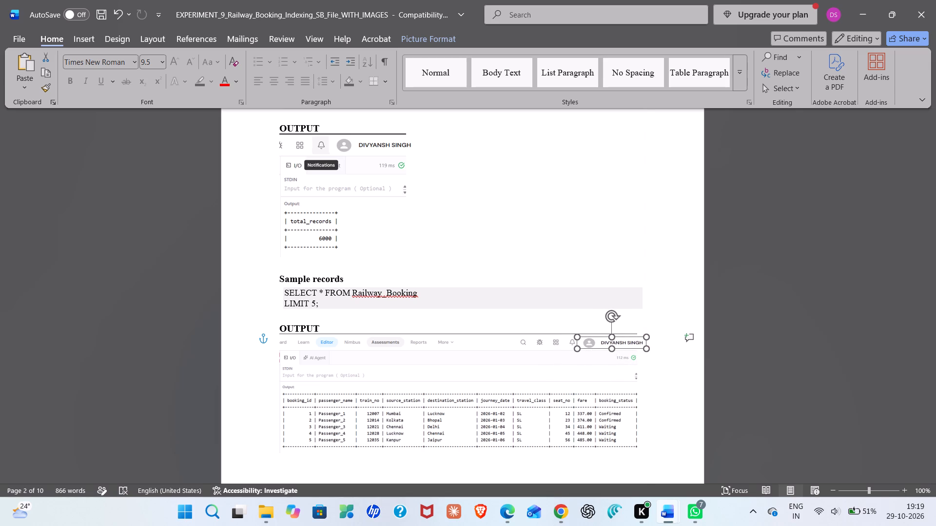
pyautogui.moveTo(598, 342); pyautogui.dragTo(599, 341)
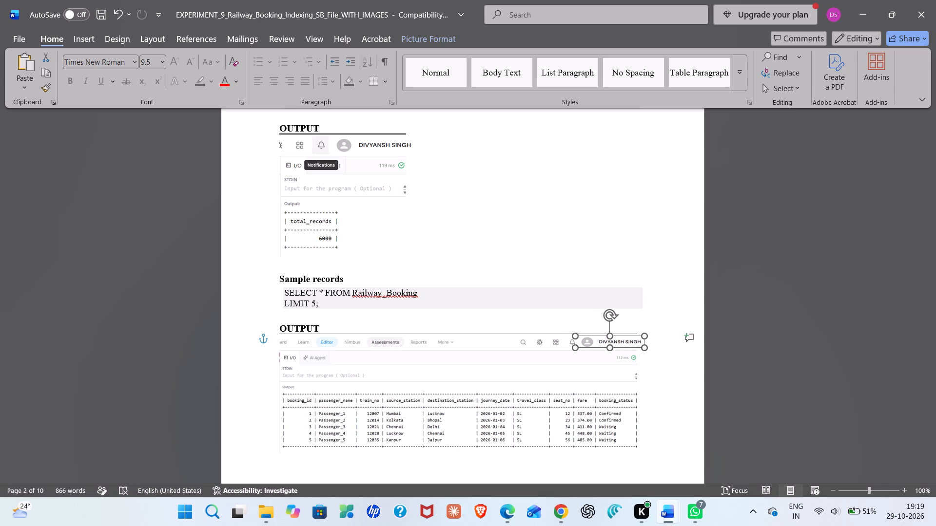
pyautogui.moveTo(599, 341); pyautogui.dragTo(599, 341)
pyautogui.click(583, 316)
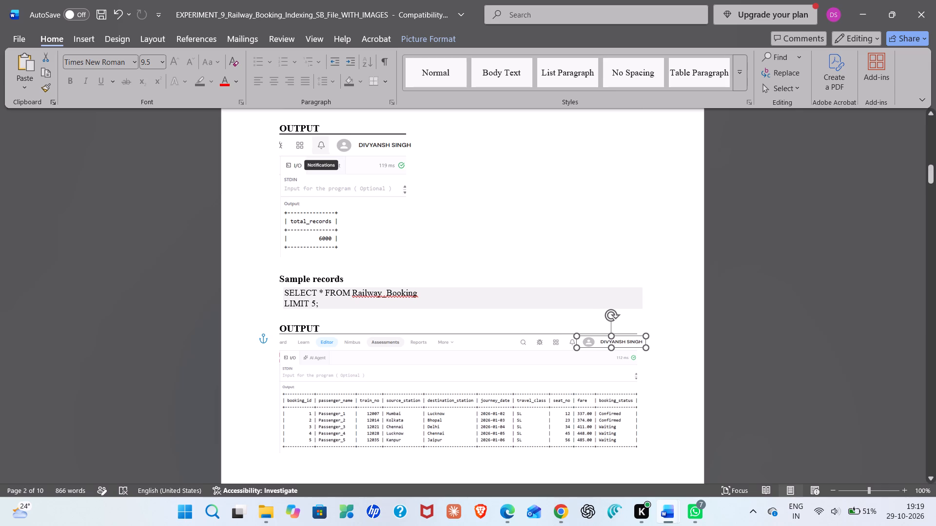
# Shrink the name picture on the Sample records screenshot further, to about 2.45 cm wide and 0.39 cm high.
pyautogui.scroll(-2, 592, 344)
pyautogui.click(639, 282)
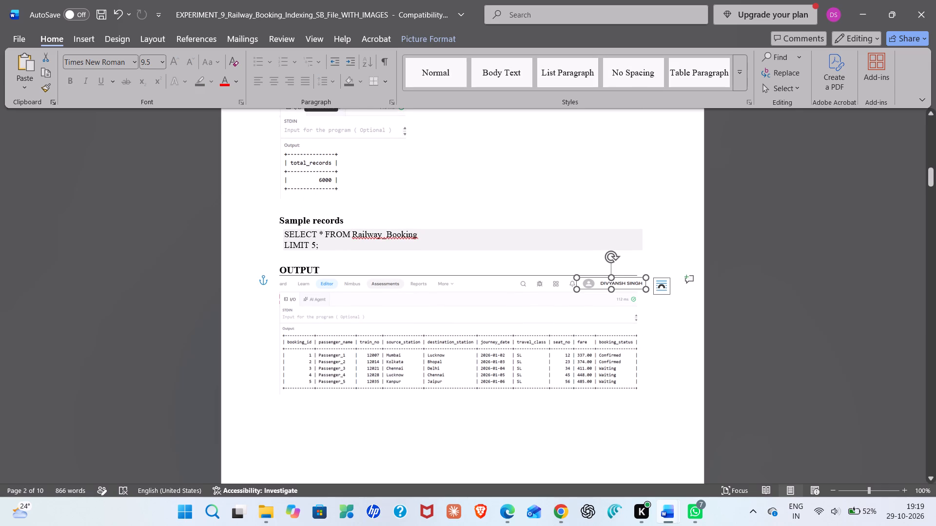
pyautogui.click(643, 287)
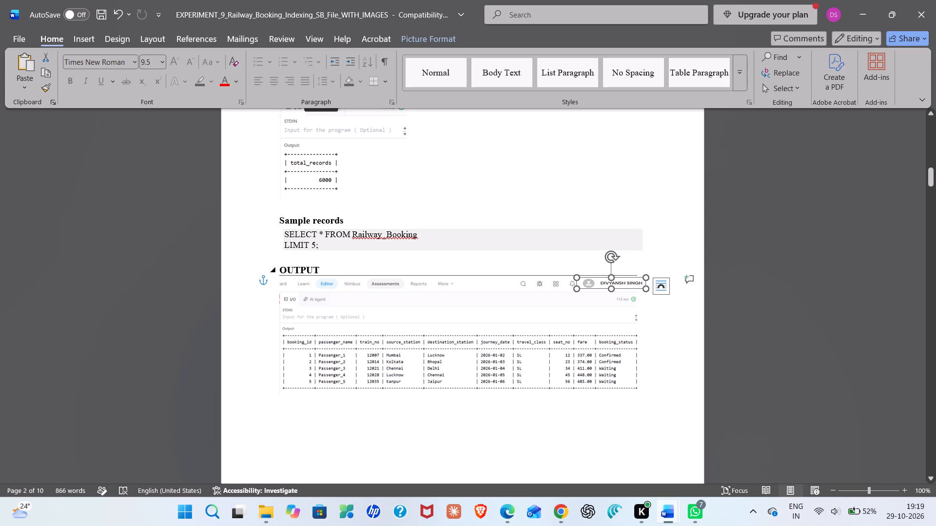
pyautogui.click(633, 264)
pyautogui.click(617, 281)
pyautogui.moveTo(617, 281); pyautogui.dragTo(620, 283)
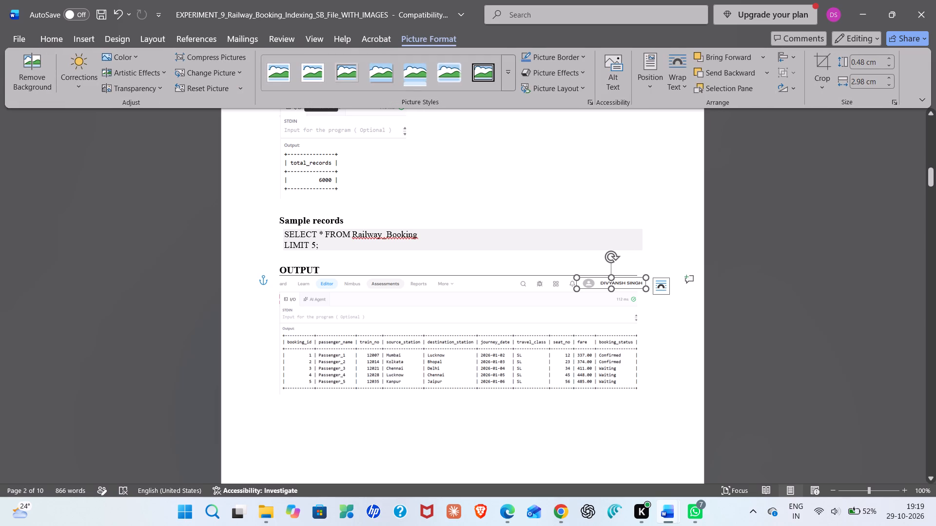
pyautogui.moveTo(620, 283); pyautogui.dragTo(639, 294)
pyautogui.moveTo(614, 285); pyautogui.dragTo(624, 289)
pyautogui.moveTo(644, 277); pyautogui.dragTo(639, 277)
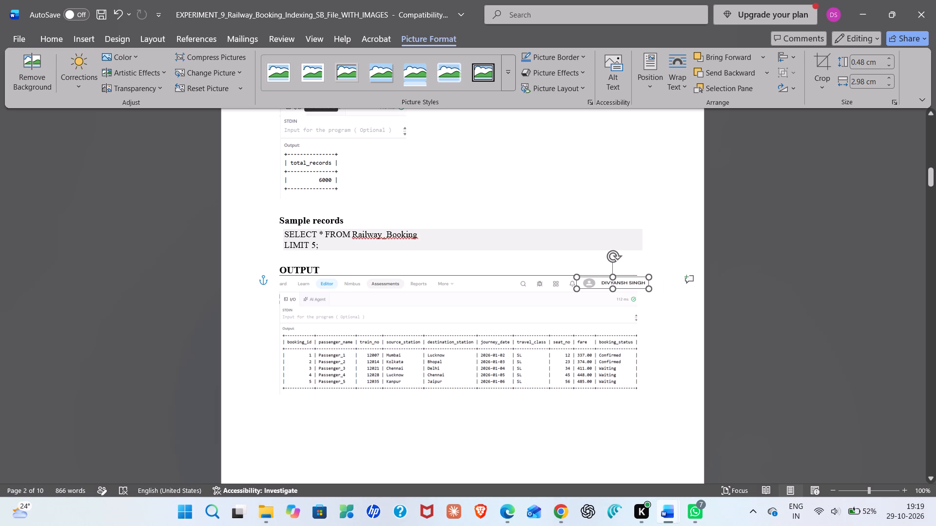
pyautogui.moveTo(639, 277); pyautogui.dragTo(632, 280)
pyautogui.click(619, 286)
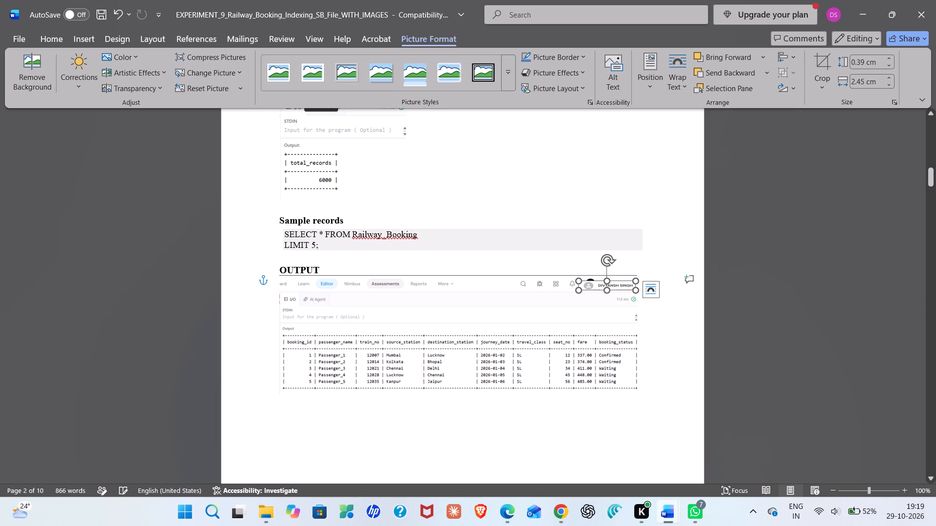
# Cut the distorted name picture from the header of the Sample records output screenshot.
pyautogui.rightClick(618, 285)
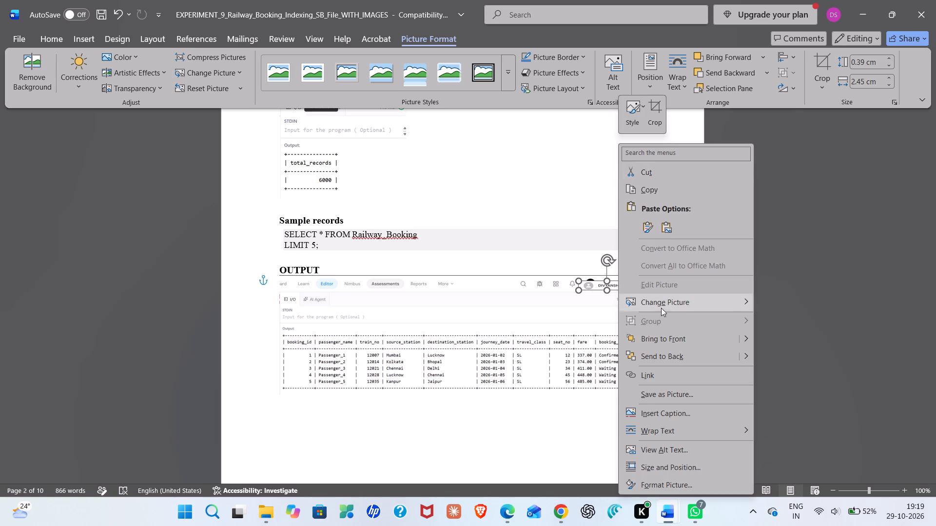
pyautogui.scroll(-5, 651, 365)
pyautogui.click(675, 170)
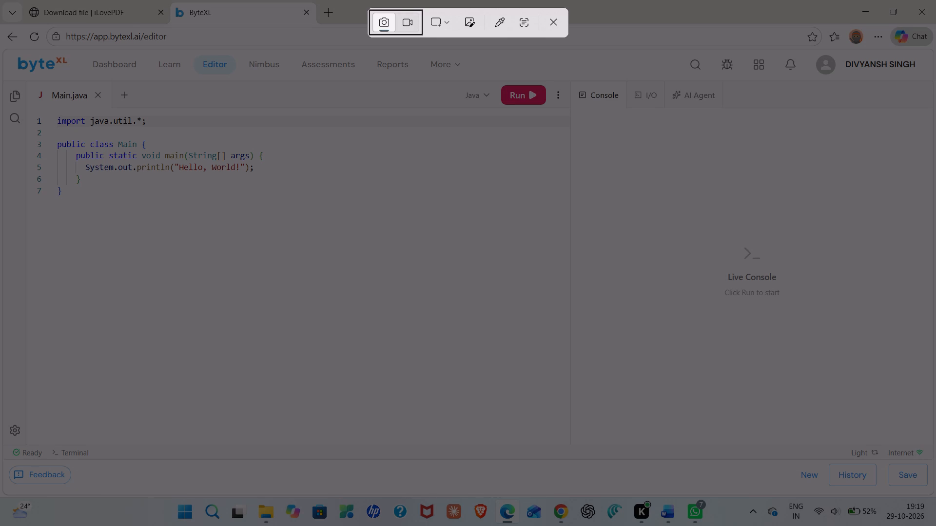
pyautogui.moveTo(813, 54); pyautogui.dragTo(878, 75)
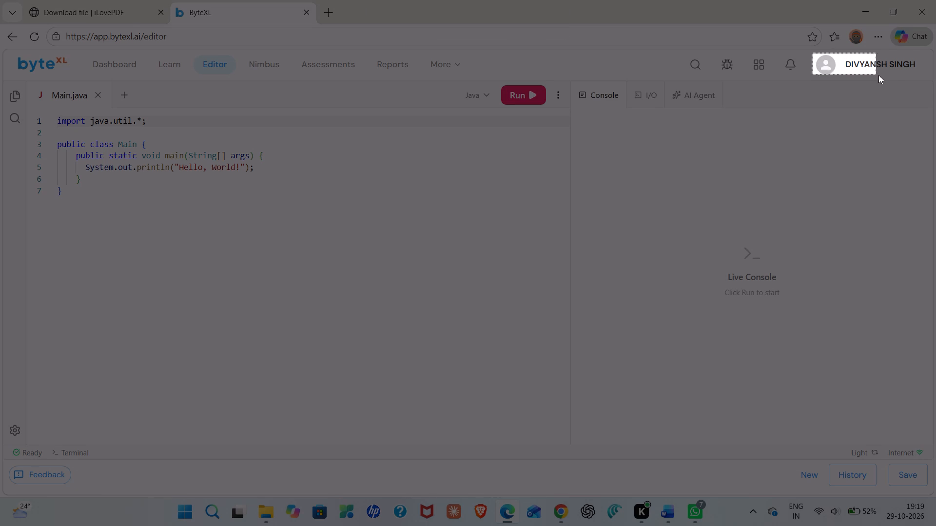
pyautogui.moveTo(878, 75); pyautogui.dragTo(918, 78)
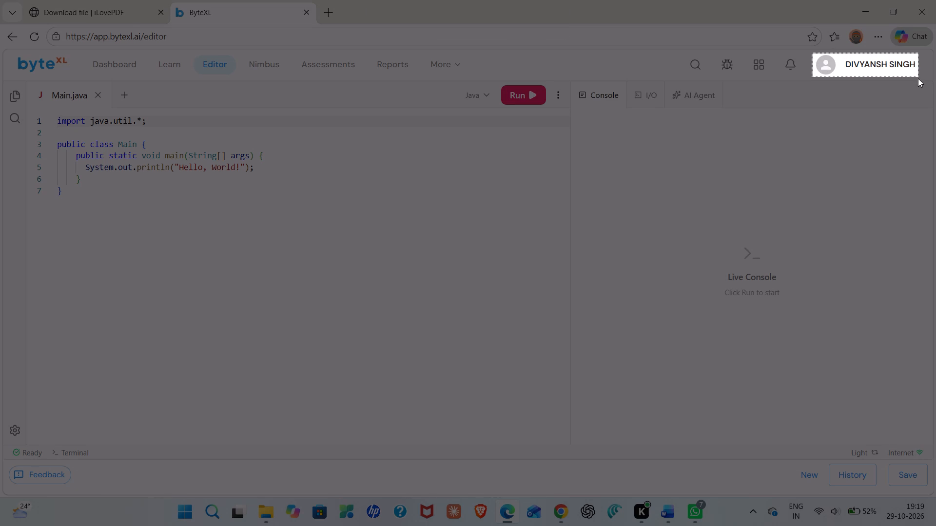
pyautogui.moveTo(918, 78); pyautogui.dragTo(917, 76)
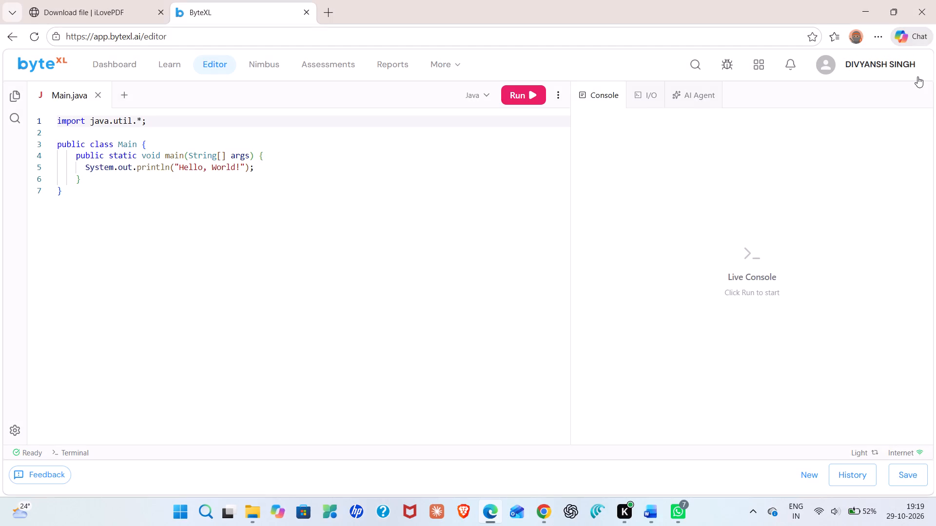
# Switch back to the Experiment 9 Word document, paste the snip above the Sample records heading and set its wrapping to In Front of Text.
pyautogui.click(669, 512)
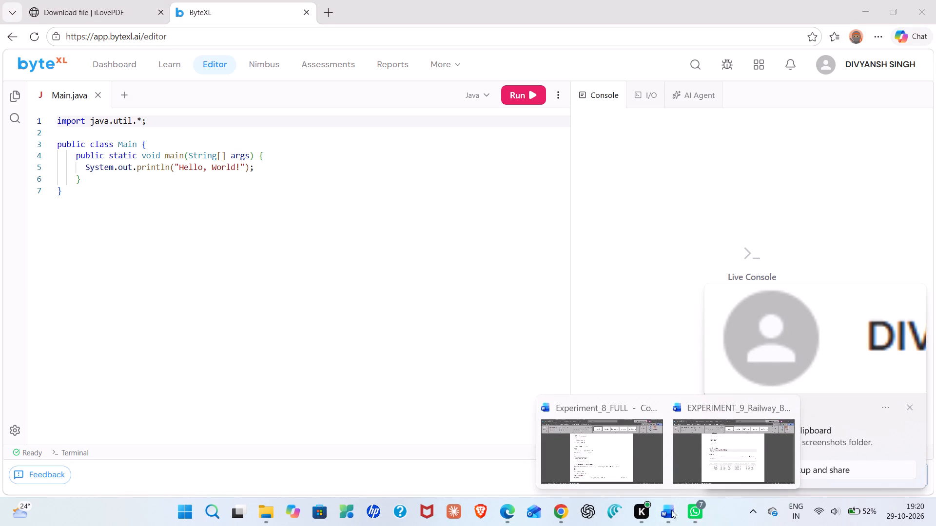
pyautogui.click(702, 458)
pyautogui.click(351, 195)
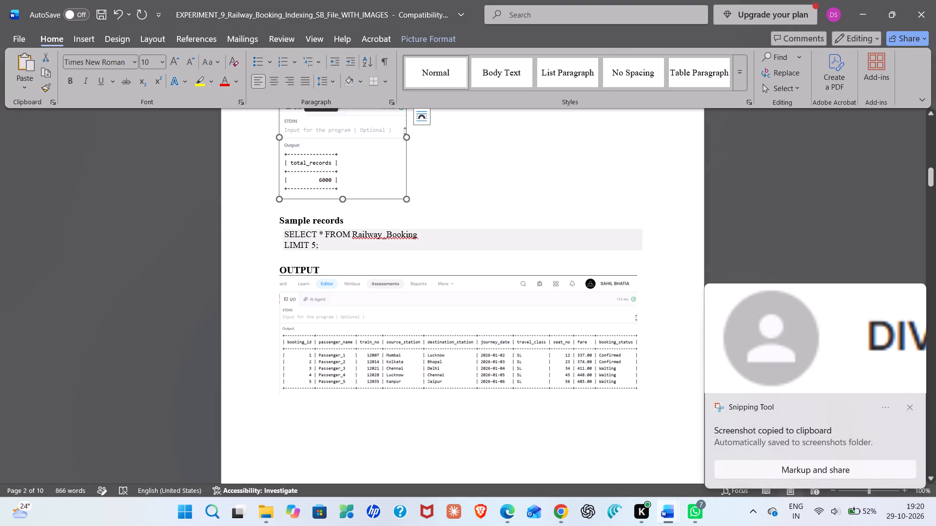
pyautogui.click(354, 208)
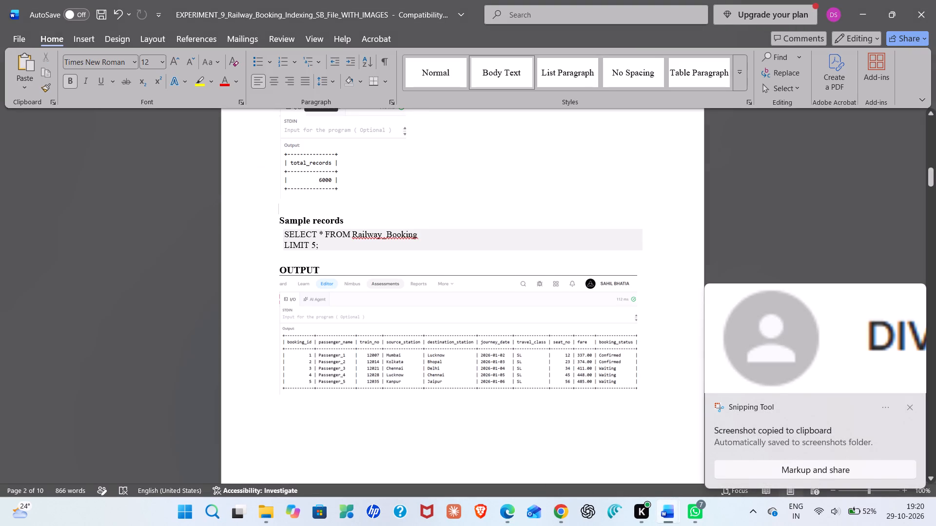
pyautogui.hotkey('ctrl', 'v')
pyautogui.click(354, 213)
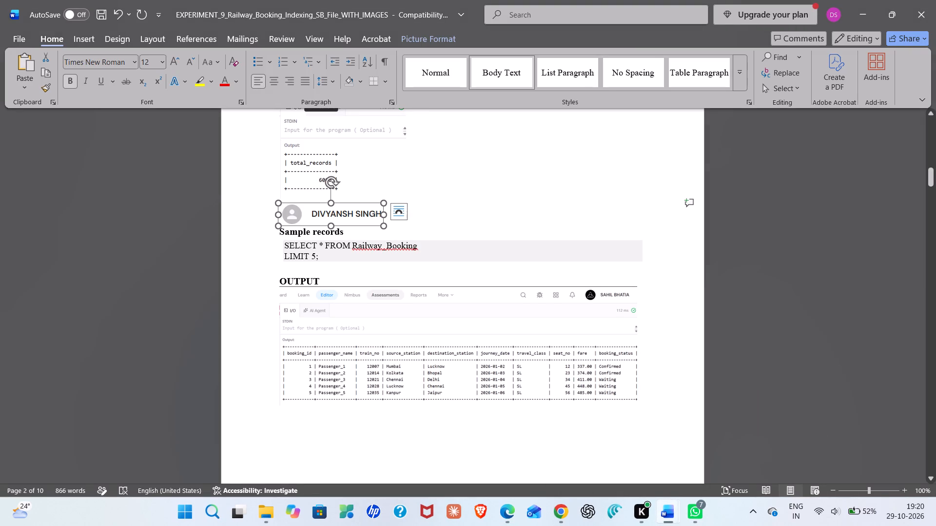
pyautogui.click(409, 212)
pyautogui.click(376, 209)
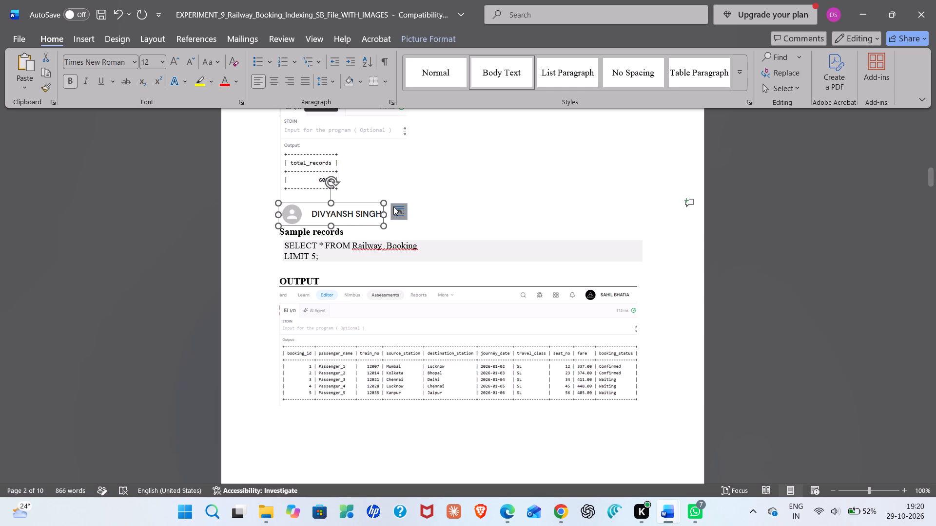
pyautogui.click(393, 207)
pyautogui.click(484, 318)
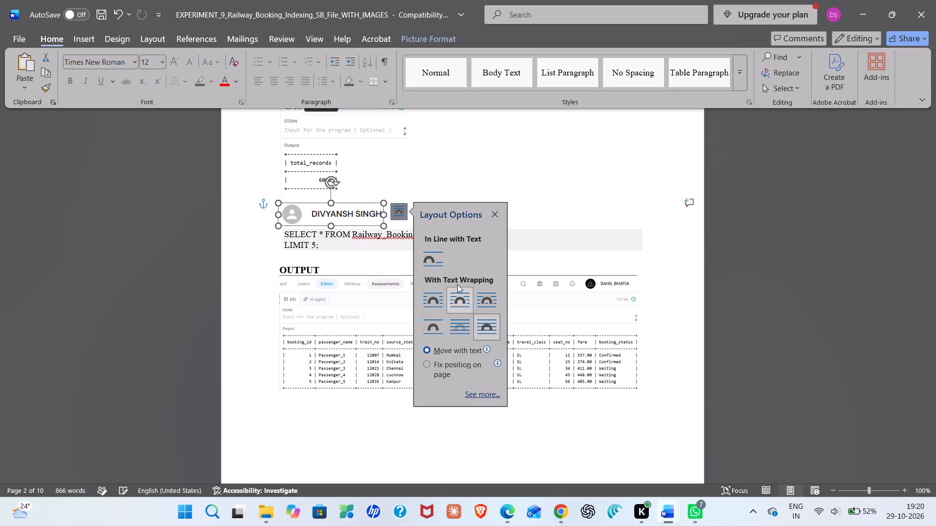
# Shrink the pasted name picture and move it over the existing name in the Sample records screenshot header.
pyautogui.moveTo(331, 225); pyautogui.dragTo(331, 225)
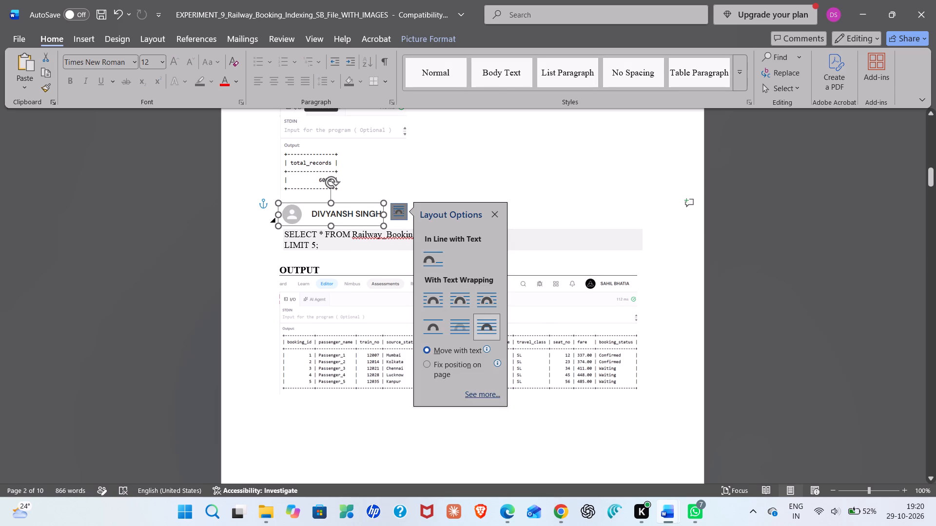
pyautogui.moveTo(331, 225); pyautogui.dragTo(331, 218)
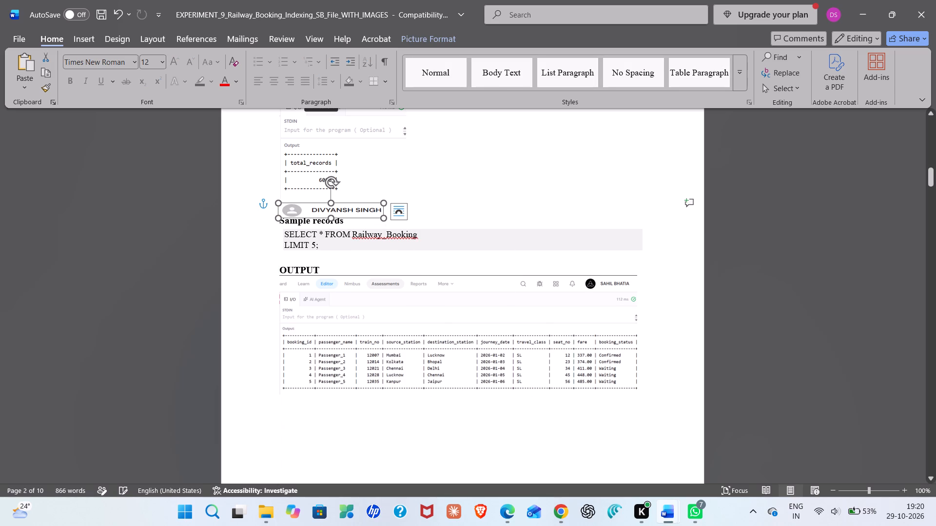
pyautogui.moveTo(383, 218); pyautogui.dragTo(376, 215)
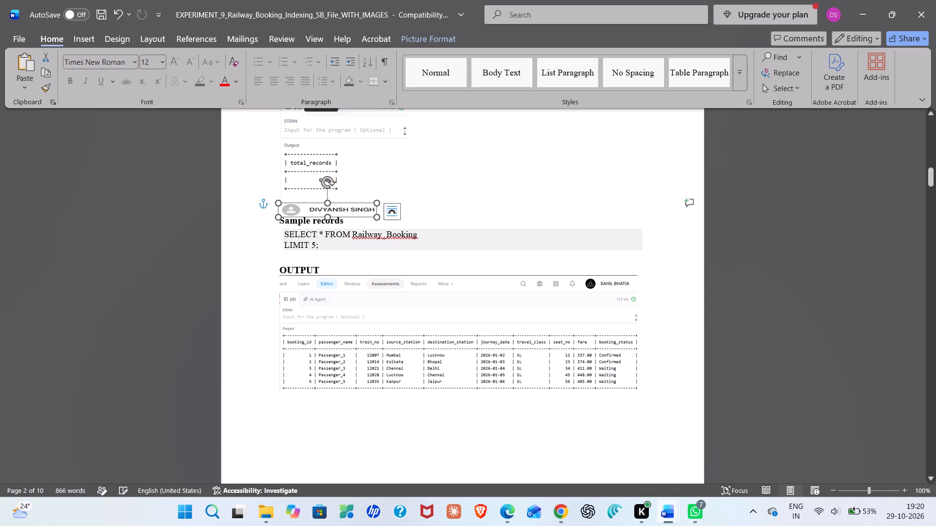
pyautogui.moveTo(376, 218); pyautogui.dragTo(364, 212)
pyautogui.moveTo(348, 207); pyautogui.dragTo(588, 286)
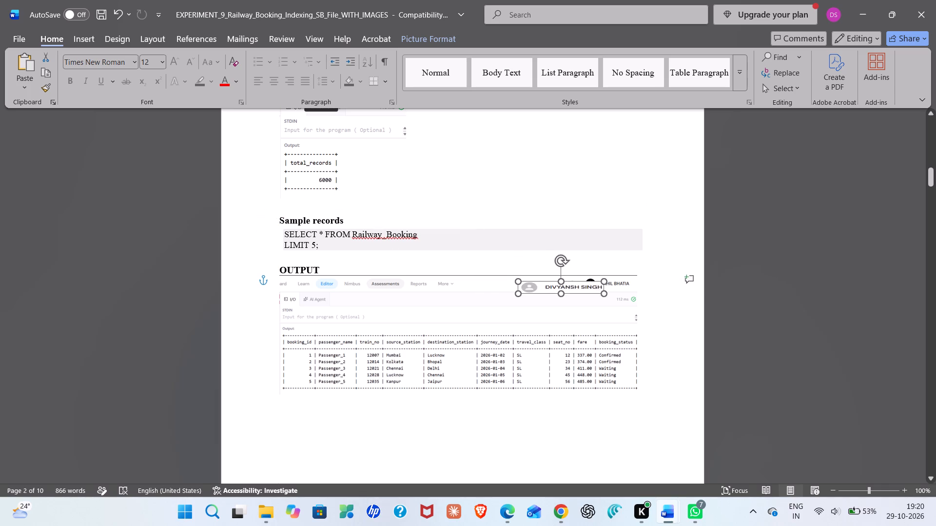
pyautogui.moveTo(588, 286); pyautogui.dragTo(630, 279)
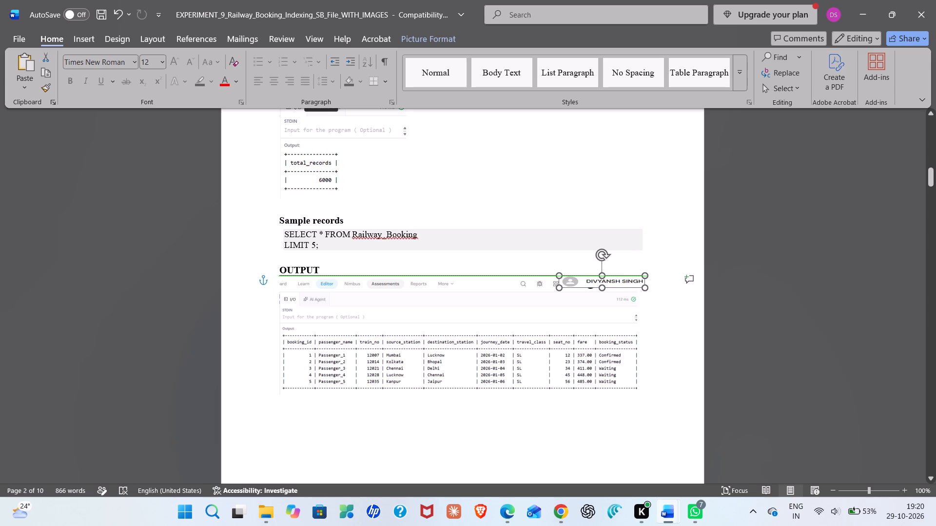
pyautogui.moveTo(630, 279); pyautogui.dragTo(630, 280)
# Adjust the name picture's height and width and realign it so it fully covers the existing name in the Sample records screenshot.
pyautogui.moveTo(603, 286); pyautogui.dragTo(605, 291)
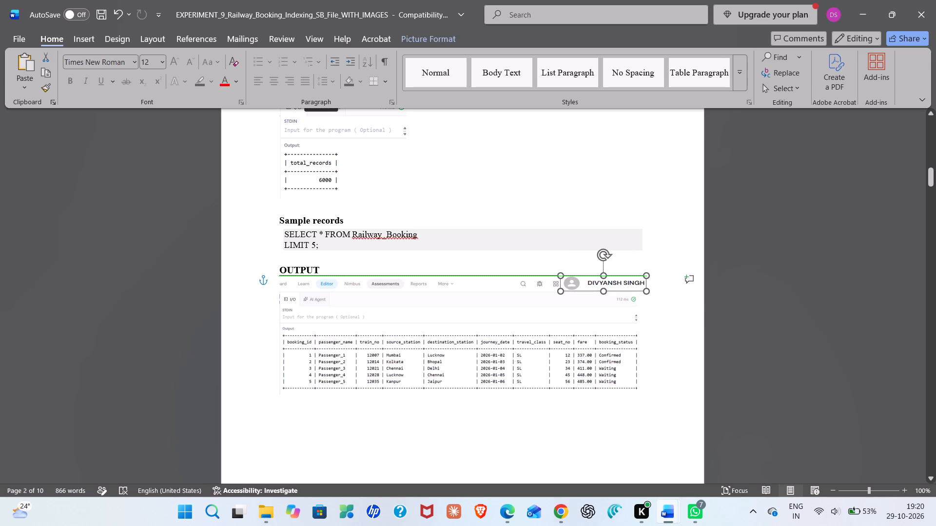
pyautogui.moveTo(605, 291); pyautogui.dragTo(605, 291)
pyautogui.moveTo(562, 289); pyautogui.dragTo(572, 288)
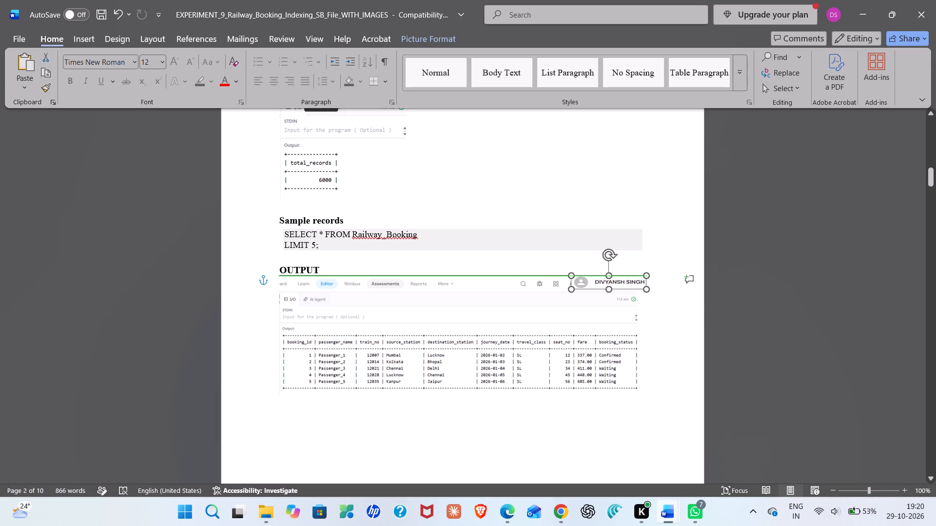
pyautogui.moveTo(572, 288); pyautogui.dragTo(580, 287)
pyautogui.moveTo(601, 281); pyautogui.dragTo(604, 286)
pyautogui.click(605, 282)
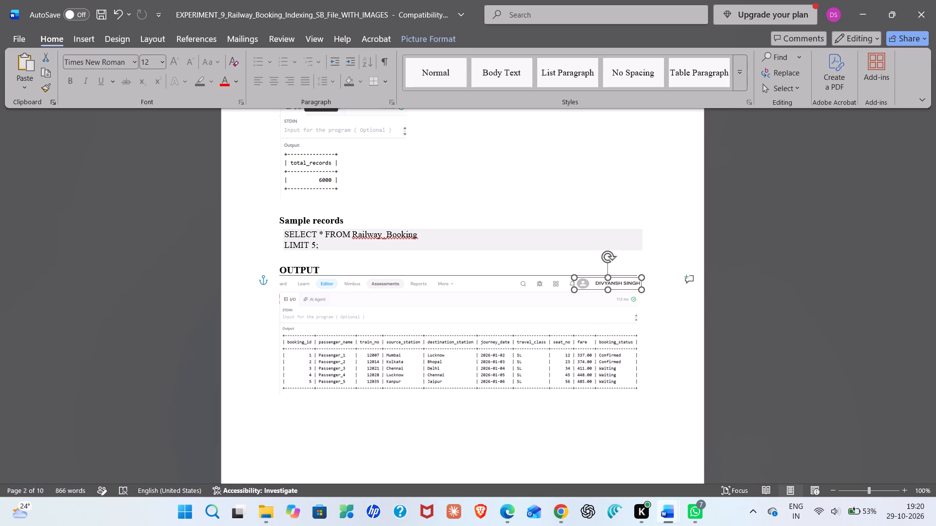
pyautogui.click(590, 197)
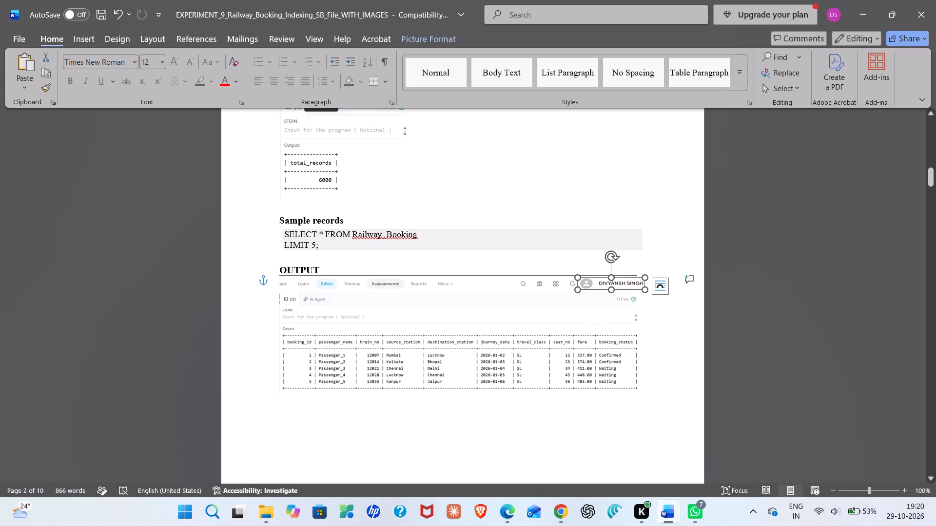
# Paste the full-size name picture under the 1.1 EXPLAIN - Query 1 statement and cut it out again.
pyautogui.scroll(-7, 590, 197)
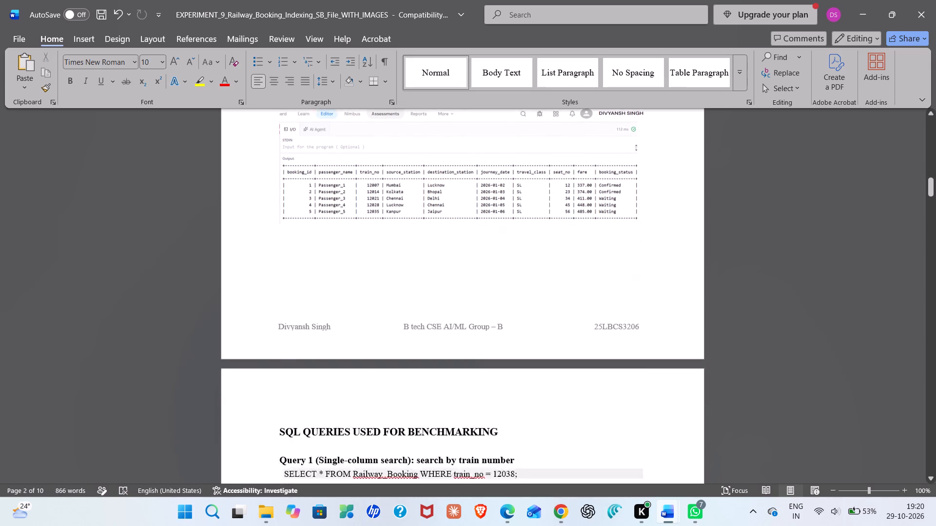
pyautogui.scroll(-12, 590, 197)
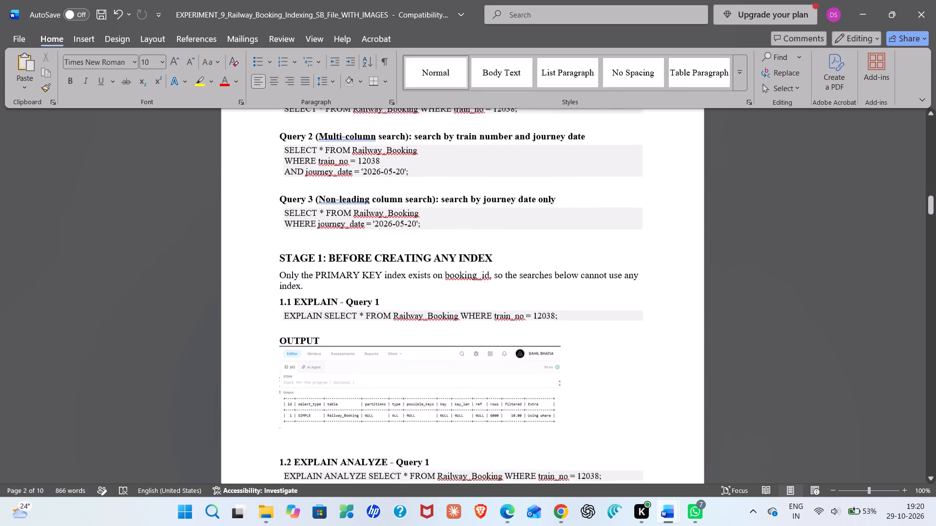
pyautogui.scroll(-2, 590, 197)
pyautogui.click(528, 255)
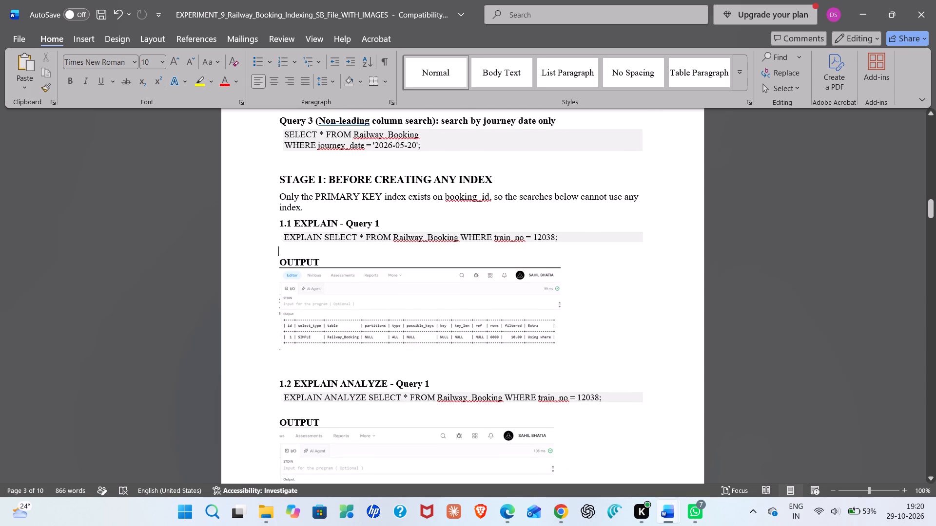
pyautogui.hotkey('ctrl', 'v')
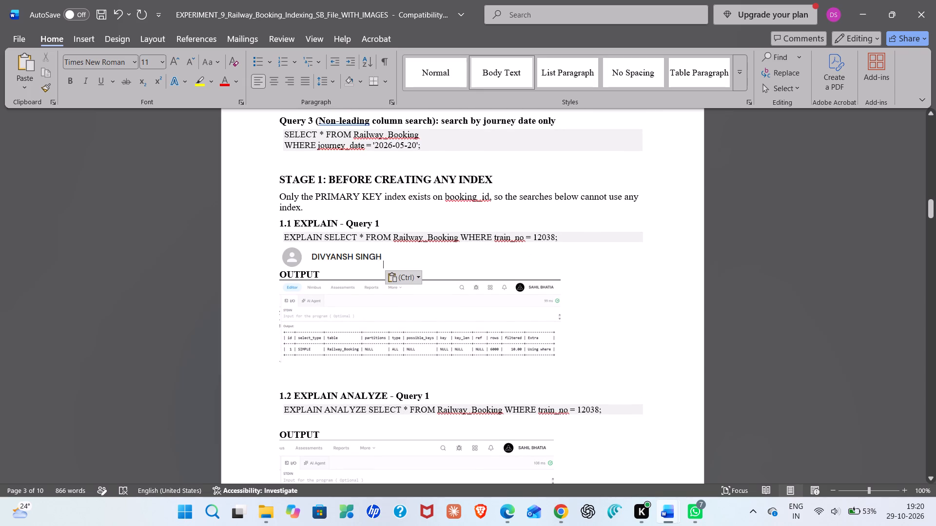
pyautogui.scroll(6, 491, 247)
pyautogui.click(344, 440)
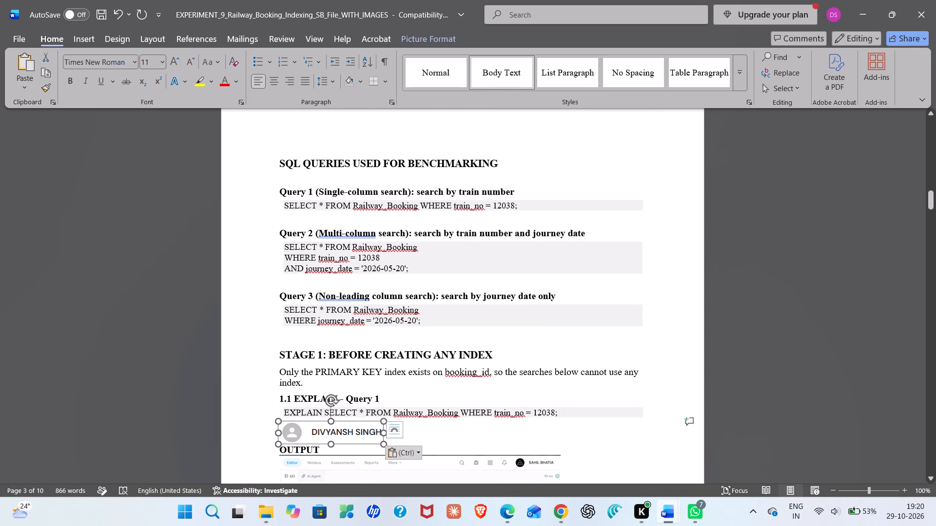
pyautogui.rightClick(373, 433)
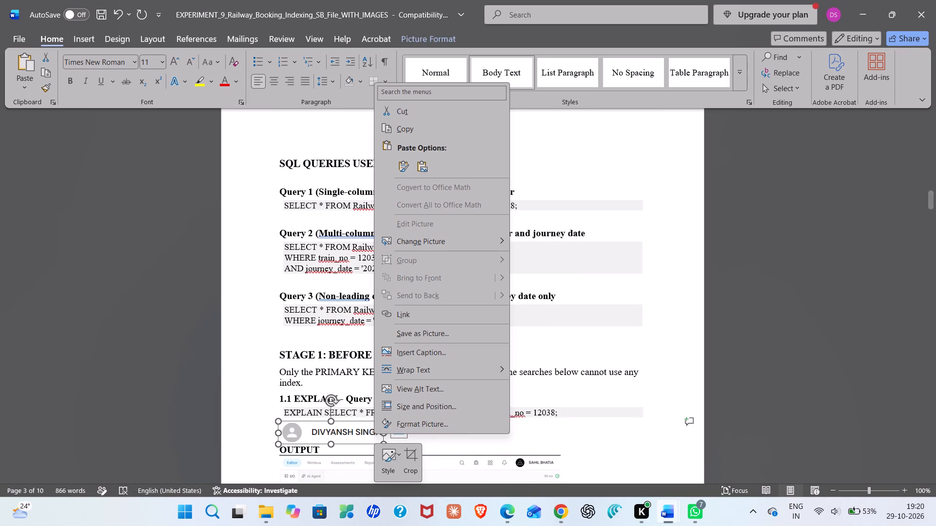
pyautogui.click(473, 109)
# Copy the resized name picture from the Sample records screenshot and paste it under the 1.1 EXPLAIN - Query 1 statement.
pyautogui.scroll(6, 517, 189)
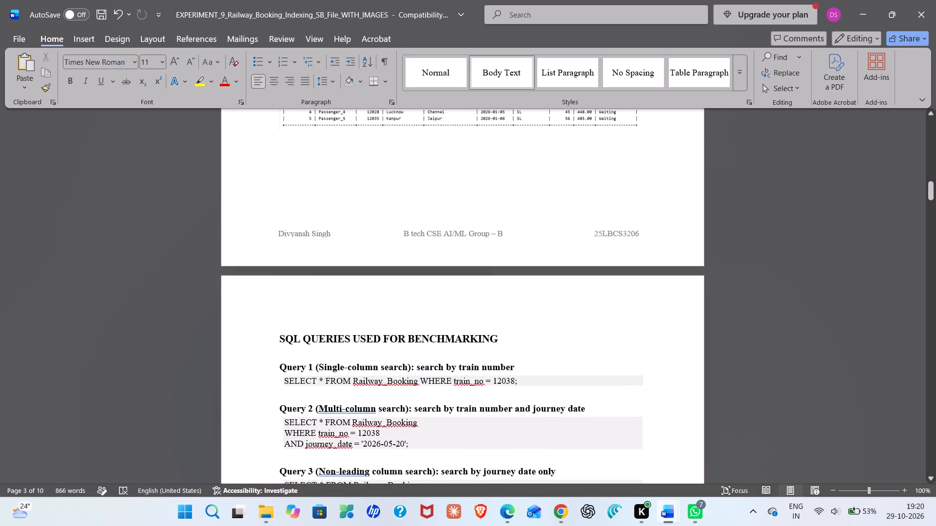
pyautogui.scroll(5, 529, 190)
pyautogui.rightClick(610, 167)
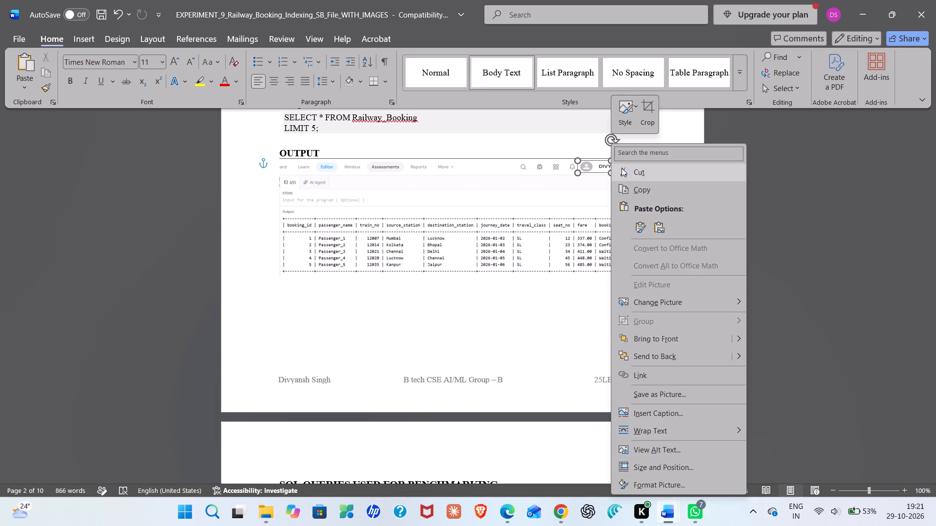
pyautogui.click(641, 186)
pyautogui.scroll(-14, 641, 186)
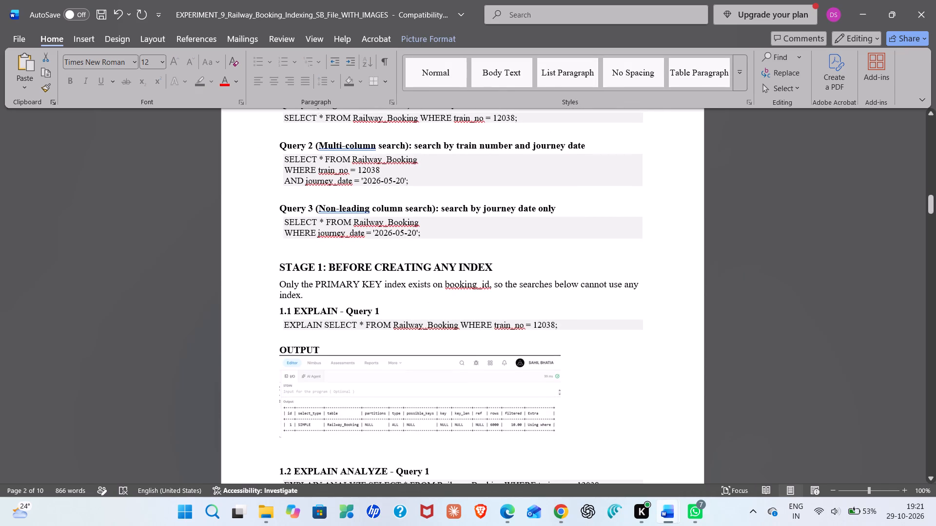
pyautogui.scroll(-4, 345, 337)
pyautogui.scroll(1, 412, 223)
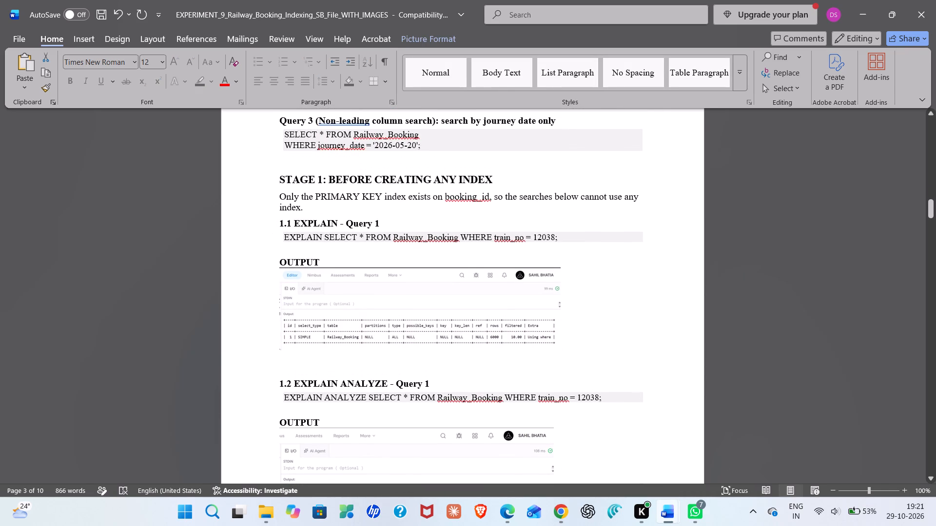
pyautogui.click(325, 245)
pyautogui.hotkey('ctrl', 'v')
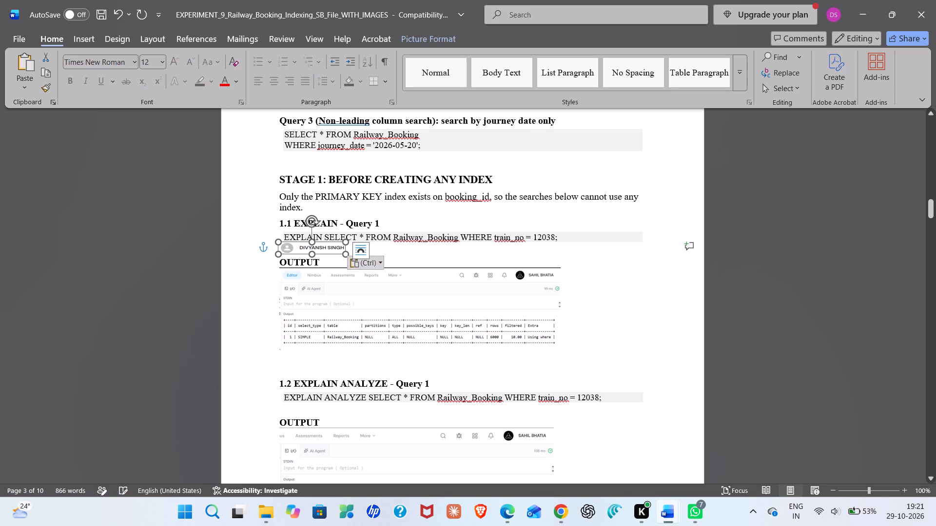
# Move the pasted name picture over the existing name in the 1.1 output screenshot header, shrinking it slightly and aligning it to cover the name.
pyautogui.moveTo(306, 249); pyautogui.dragTo(530, 283)
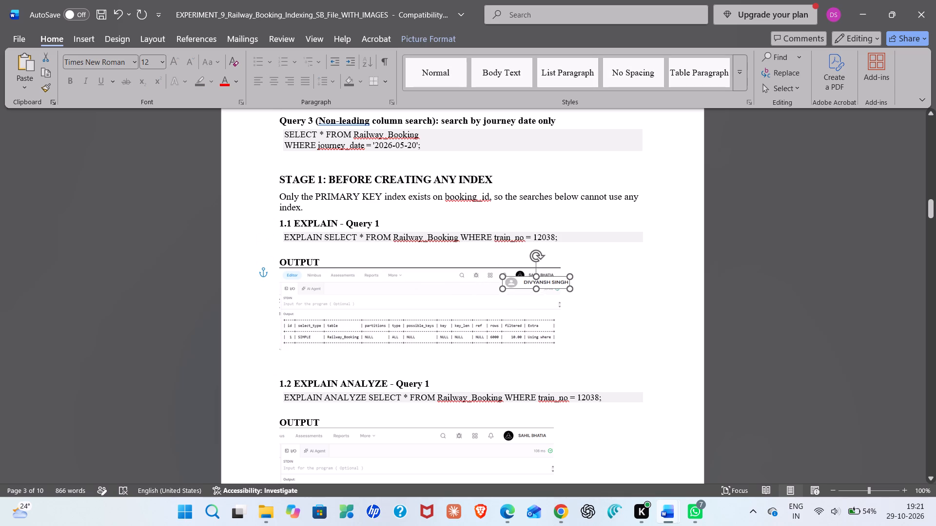
pyautogui.moveTo(530, 283); pyautogui.dragTo(531, 274)
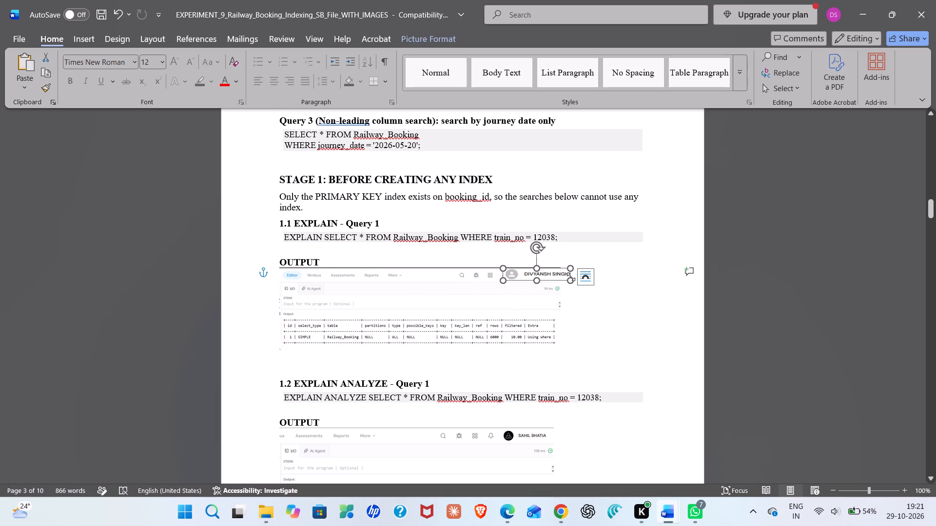
pyautogui.moveTo(570, 282); pyautogui.dragTo(557, 278)
pyautogui.moveTo(547, 273); pyautogui.dragTo(550, 274)
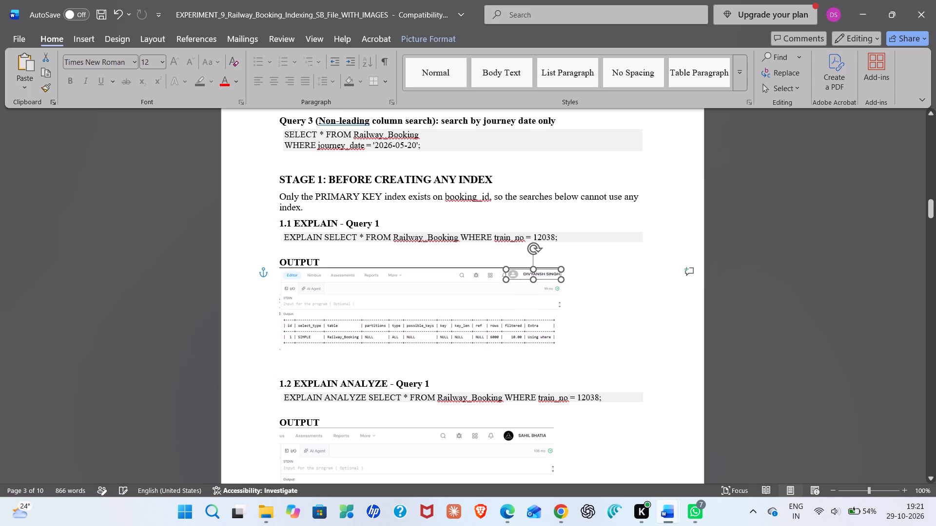
pyautogui.moveTo(550, 274); pyautogui.dragTo(553, 274)
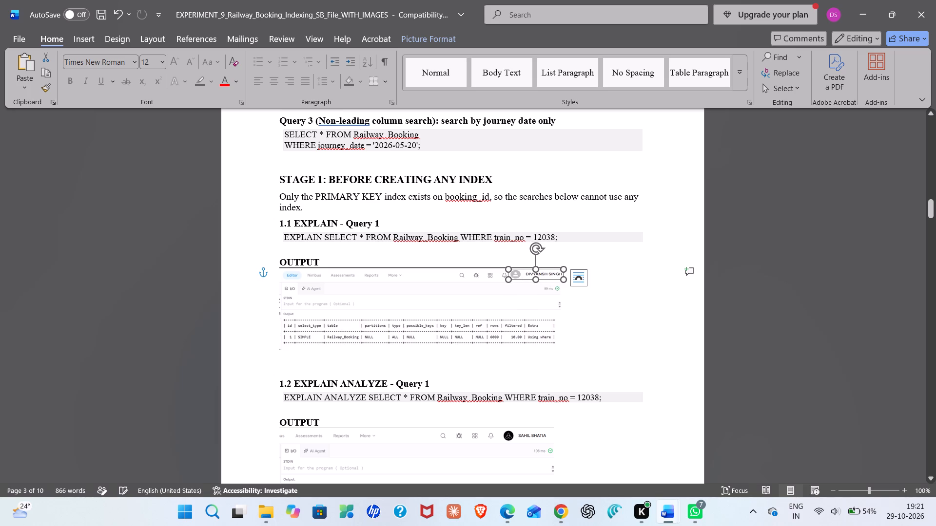
pyautogui.click(563, 241)
pyautogui.click(544, 272)
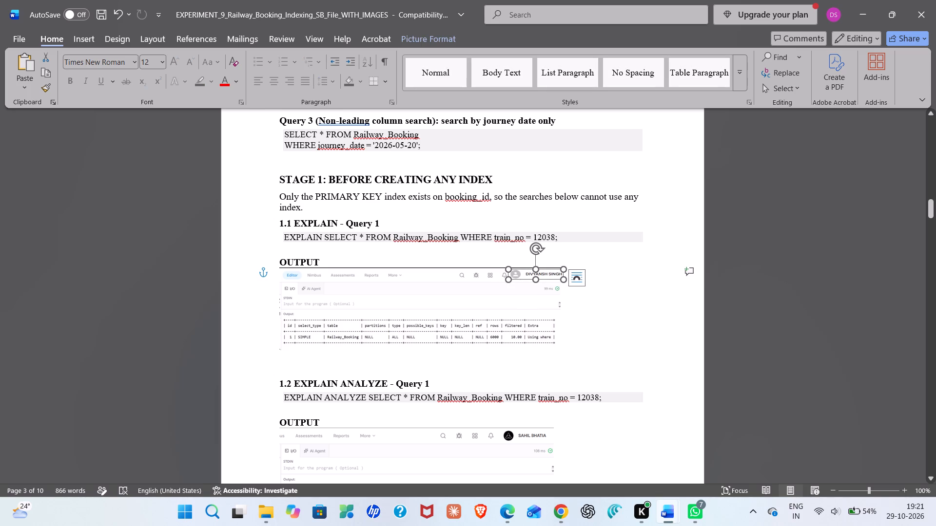
pyautogui.click(542, 274)
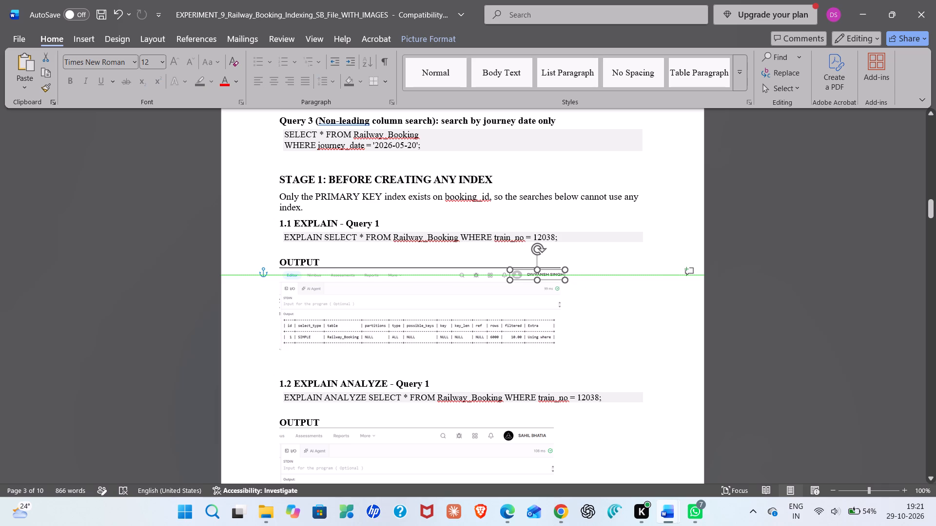
pyautogui.click(552, 259)
# Paste the name picture under the 1.2 EXPLAIN ANALYZE - Query 1 statement and move it over the existing name in that output screenshot.
pyautogui.scroll(-3, 561, 257)
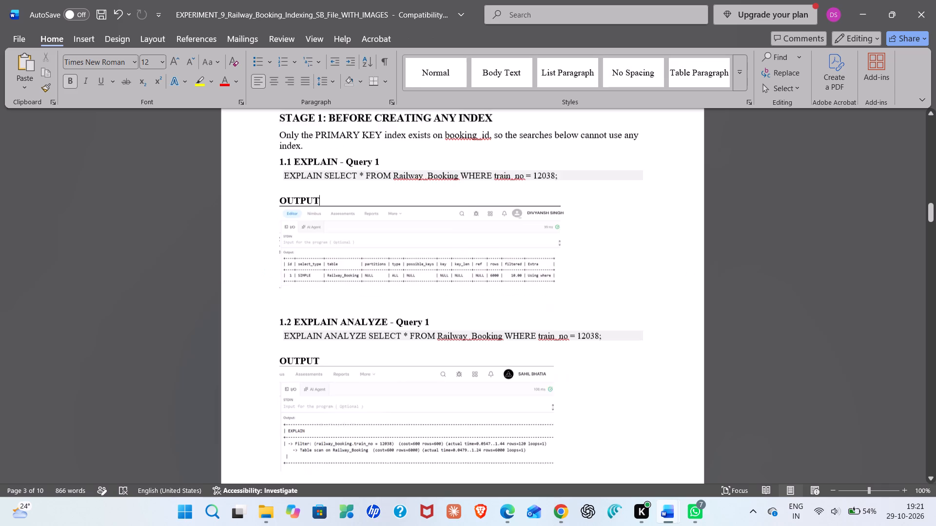
pyautogui.click(441, 320)
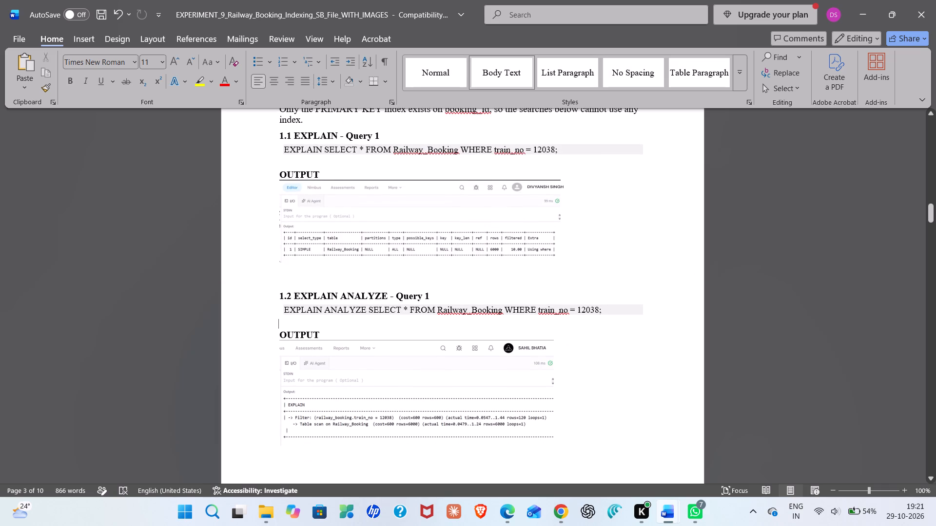
pyautogui.hotkey('ctrl', 'v')
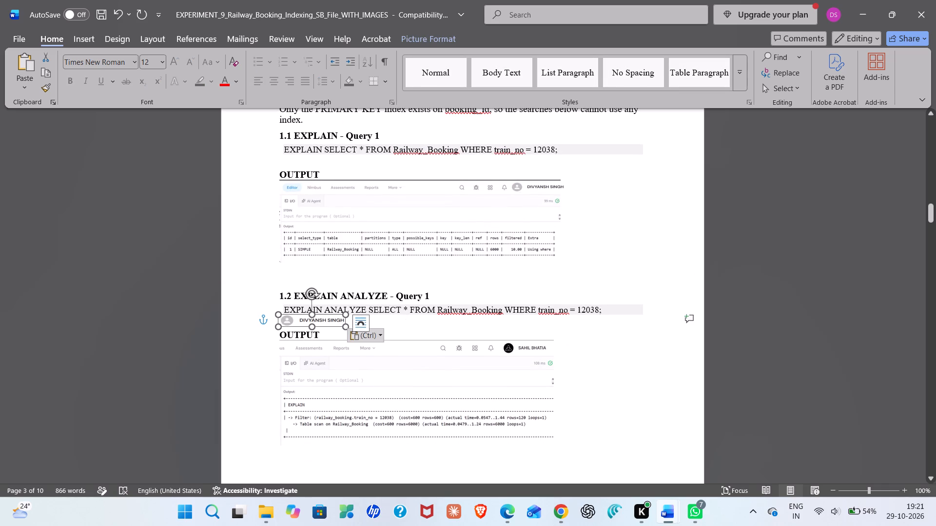
pyautogui.moveTo(330, 320); pyautogui.dragTo(526, 355)
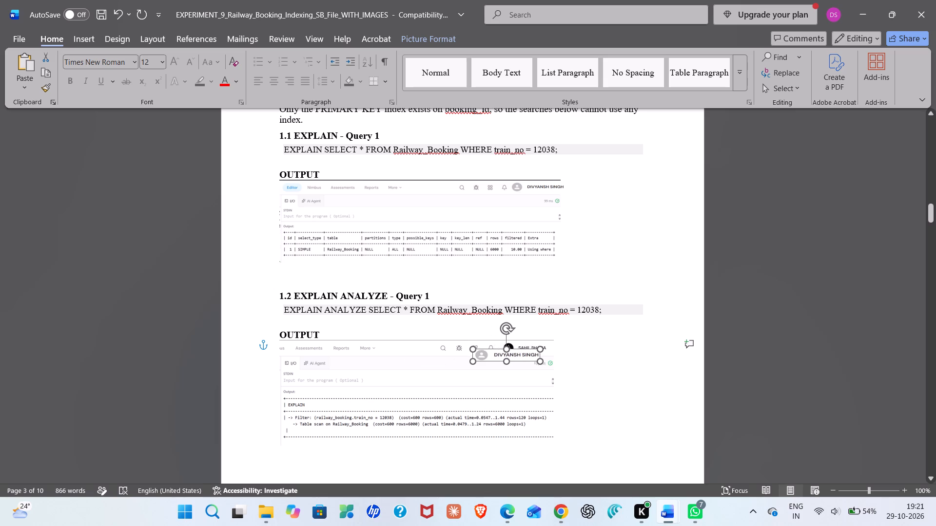
pyautogui.moveTo(526, 355); pyautogui.dragTo(546, 347)
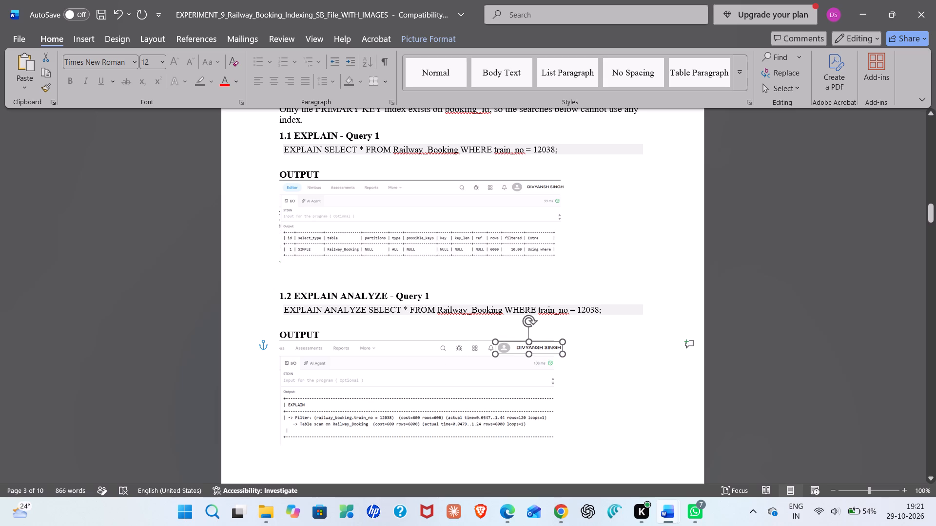
pyautogui.moveTo(546, 347); pyautogui.dragTo(543, 347)
pyautogui.click(509, 329)
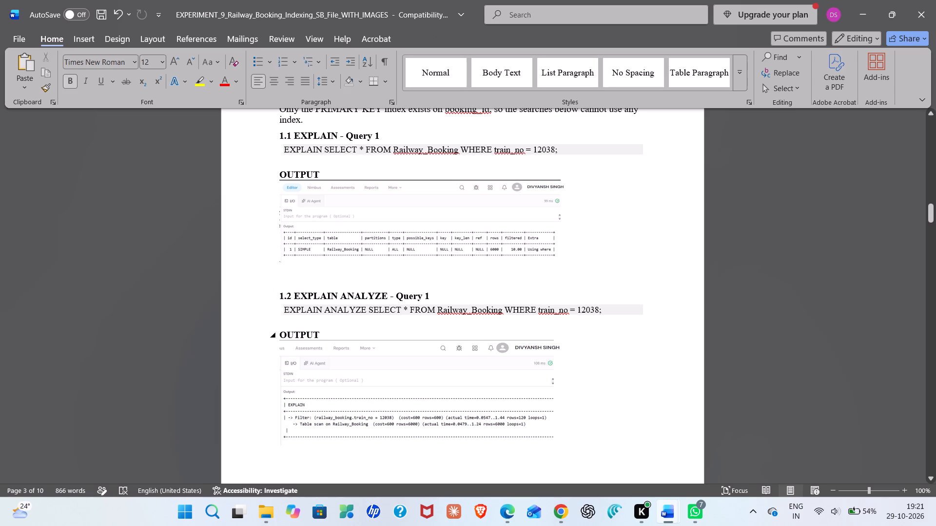
# Paste the name picture under the 1.3 EXPLAIN - Query 2 statement and move it over the existing name in that output screenshot.
pyautogui.scroll(-7, 509, 329)
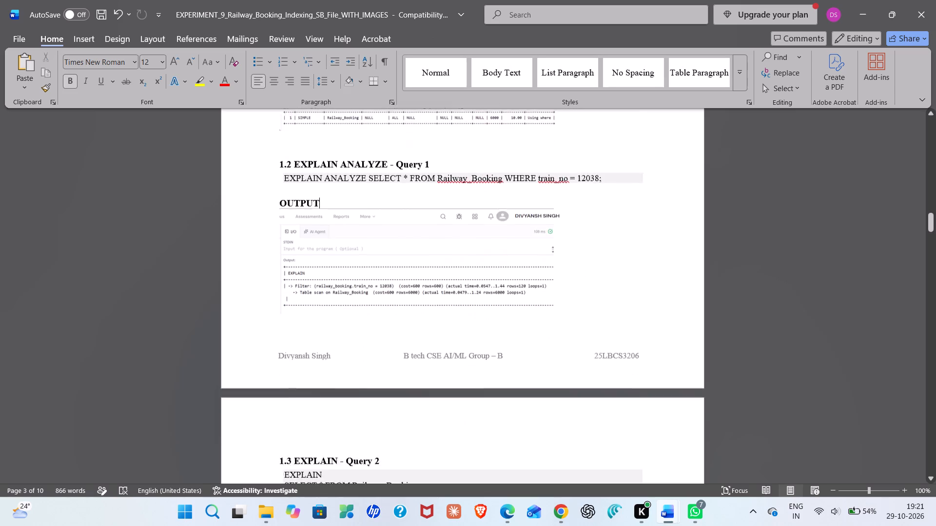
pyautogui.scroll(-5, 509, 329)
pyautogui.click(476, 301)
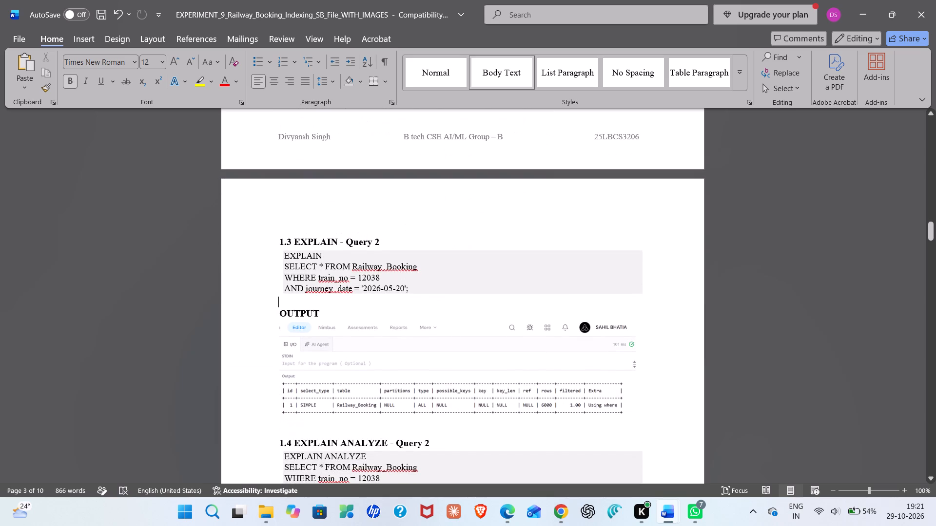
pyautogui.hotkey('ctrl', 'v')
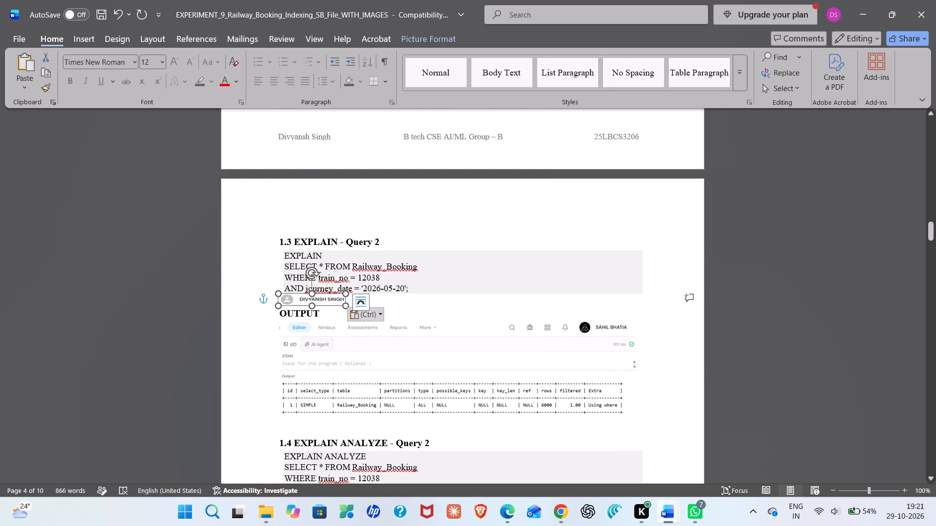
pyautogui.moveTo(324, 297); pyautogui.dragTo(615, 330)
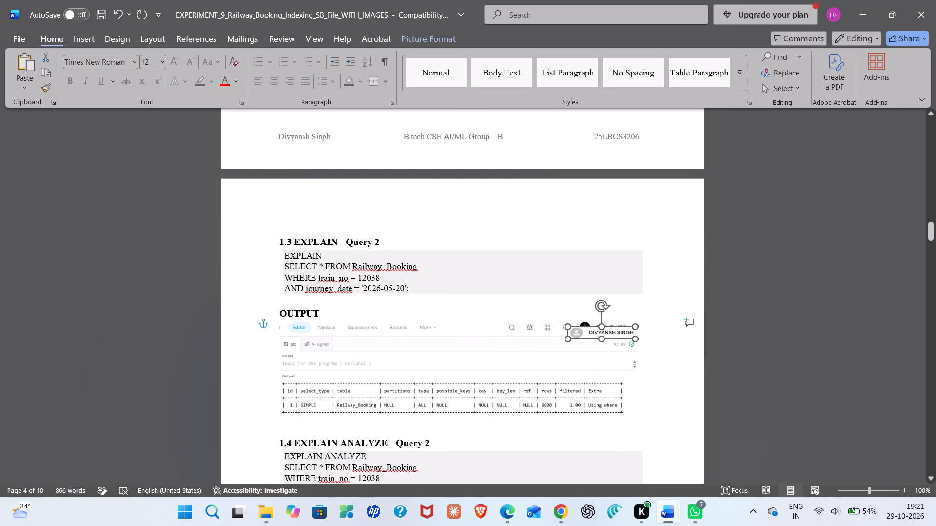
pyautogui.moveTo(615, 330); pyautogui.dragTo(616, 325)
pyautogui.click(624, 311)
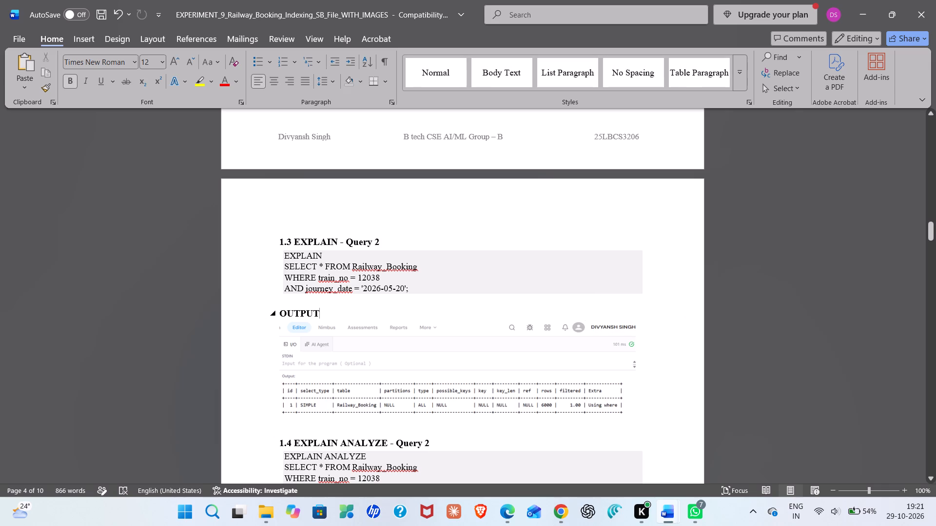
# Paste the name picture under the 1.4 EXPLAIN ANALYZE - Query 2 statement, then shrink and align it over the name in that output screenshot.
pyautogui.scroll(-6, 619, 308)
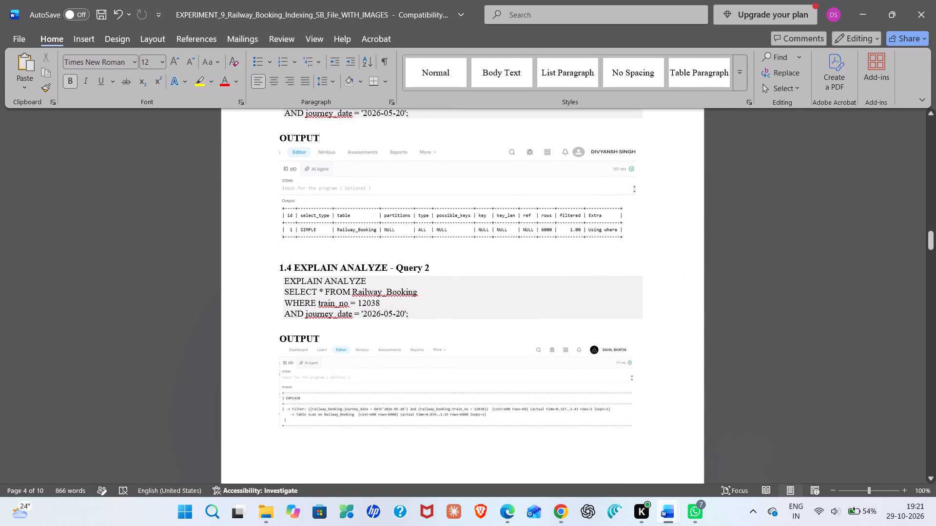
pyautogui.click(432, 325)
pyautogui.hotkey('ctrl', 'v')
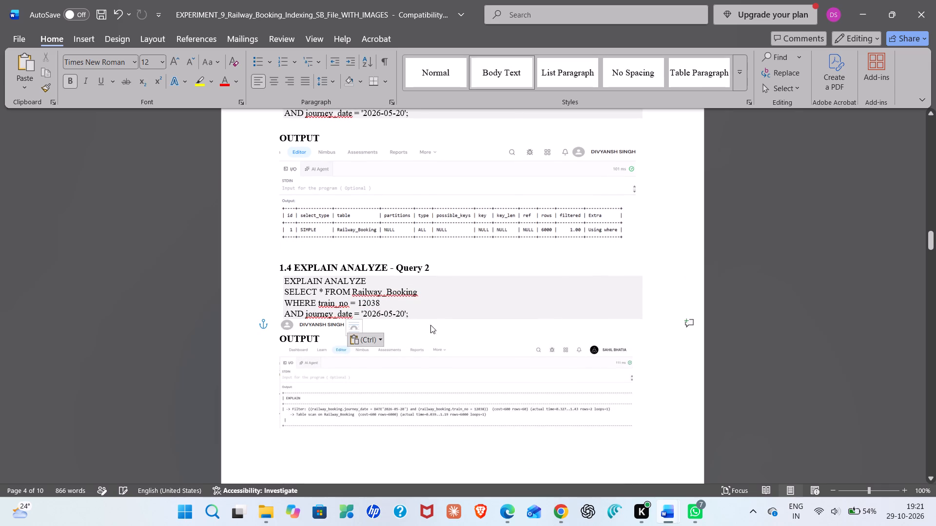
pyautogui.moveTo(331, 326); pyautogui.dragTo(627, 358)
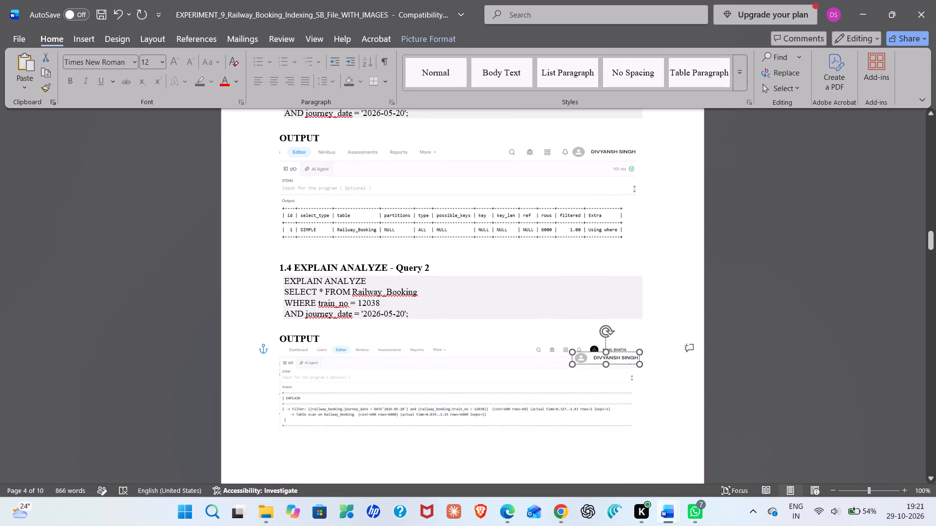
pyautogui.moveTo(627, 358); pyautogui.dragTo(630, 354)
pyautogui.moveTo(645, 360); pyautogui.dragTo(624, 352)
pyautogui.click(623, 354)
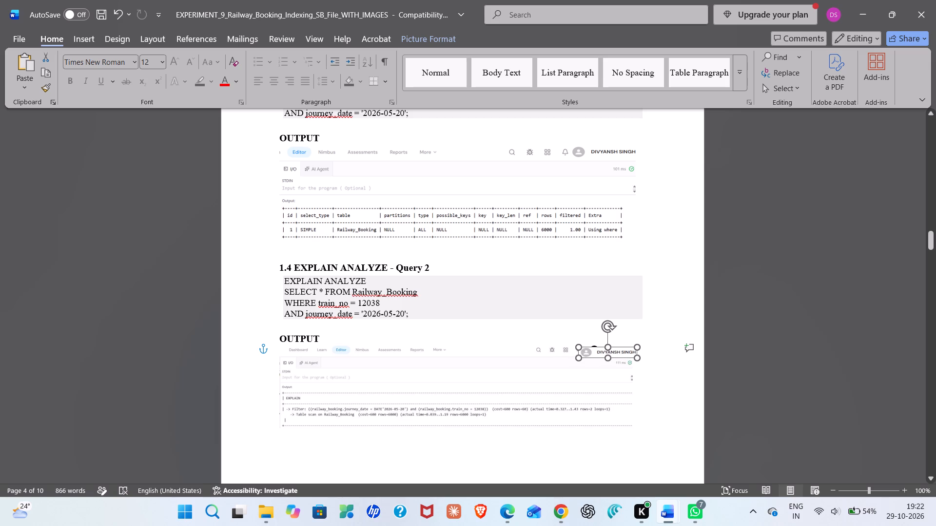
pyautogui.click(618, 354)
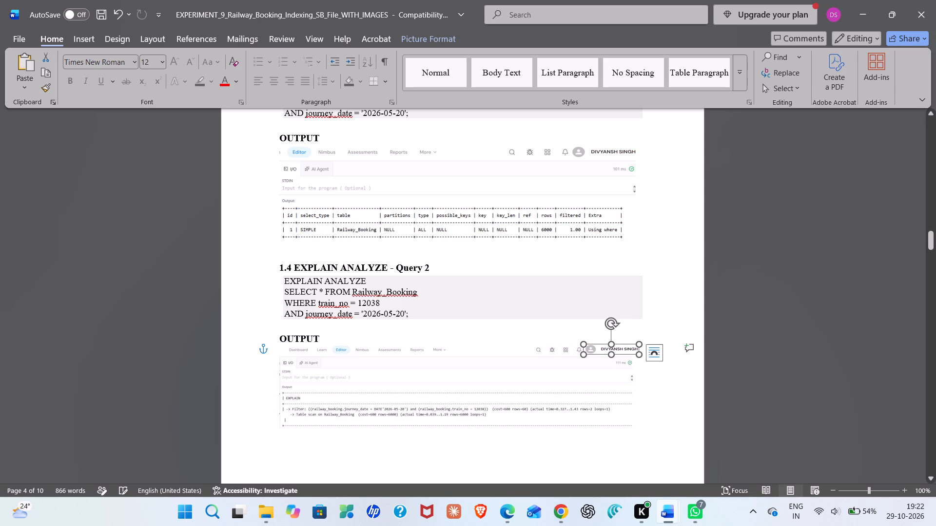
pyautogui.click(596, 338)
# Paste the name picture under the 2.1 Create an index on train_no statements and move it over the existing name in that output screenshot.
pyautogui.scroll(-14, 596, 338)
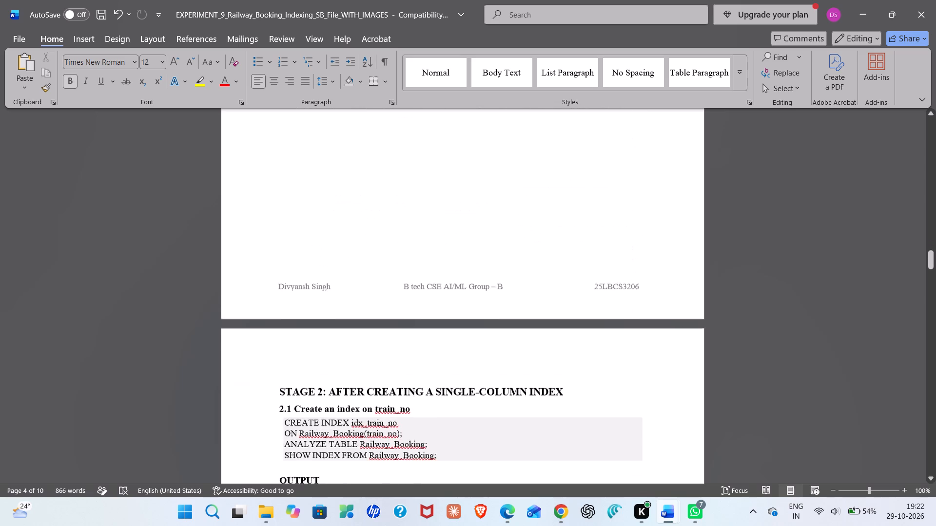
pyautogui.scroll(-6, 596, 337)
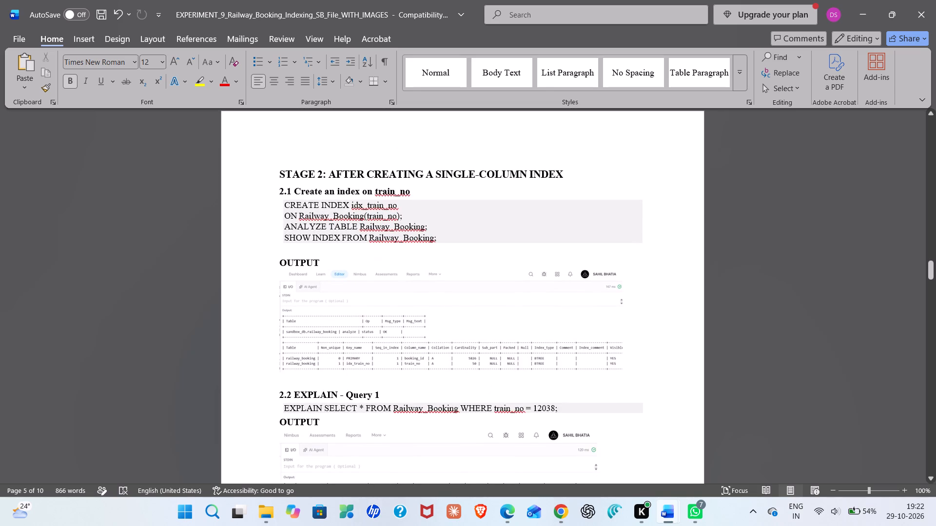
pyautogui.click(307, 245)
pyautogui.hotkey('ctrl', 'v')
pyautogui.moveTo(321, 249); pyautogui.dragTo(515, 280)
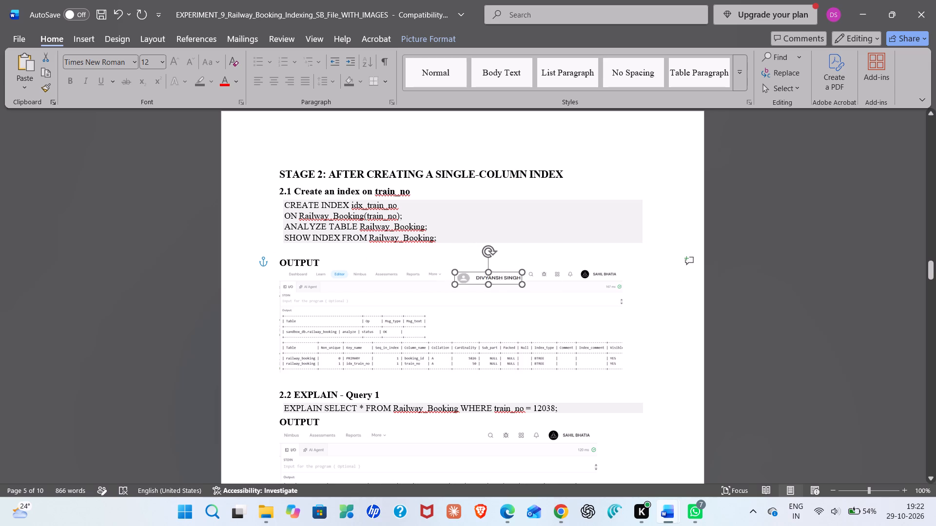
pyautogui.moveTo(515, 280); pyautogui.dragTo(615, 275)
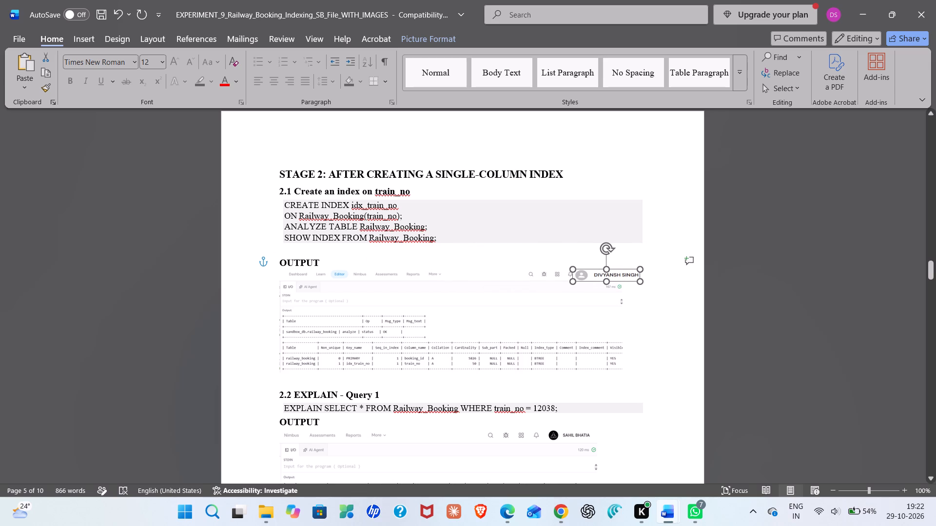
pyautogui.moveTo(615, 275); pyautogui.dragTo(617, 275)
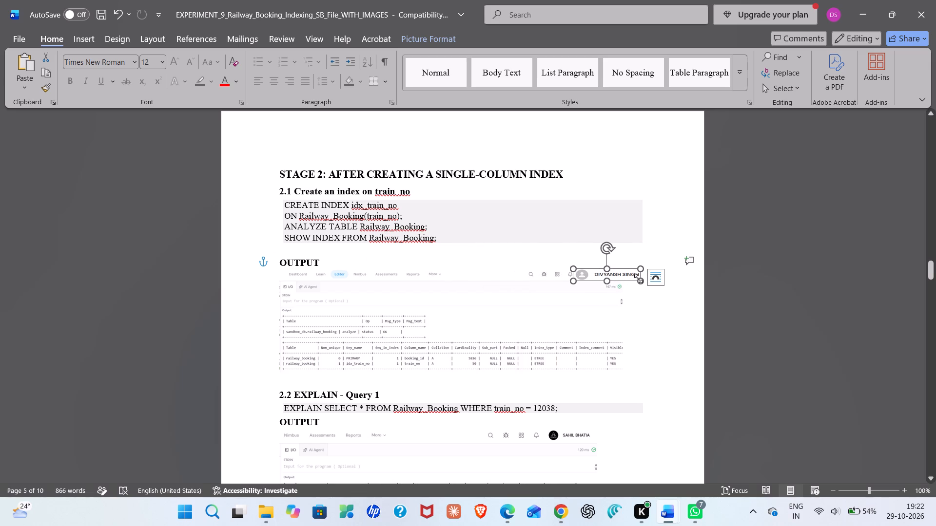
# Shrink the name picture in the 2.1 output screenshot and nudge it to line up with the header icons while covering the existing name.
pyautogui.moveTo(640, 280); pyautogui.dragTo(626, 277)
pyautogui.click(609, 273)
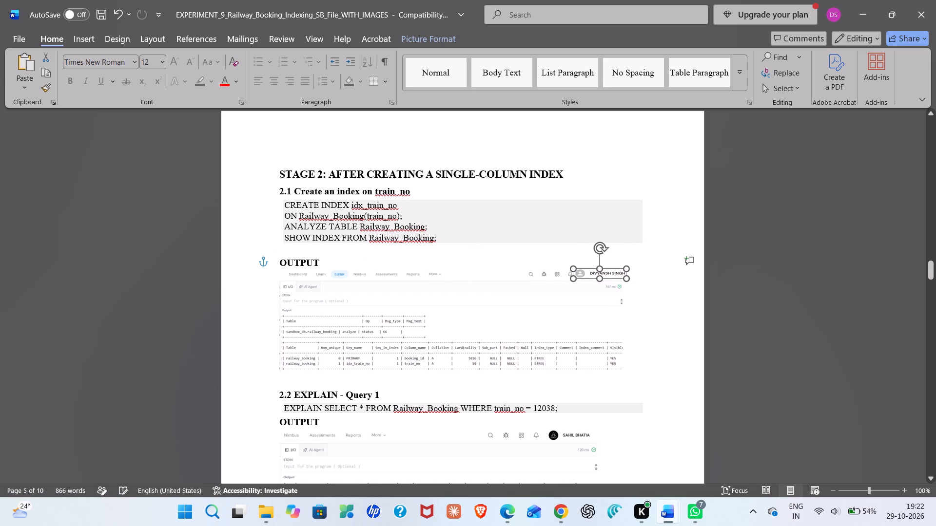
pyautogui.click(572, 252)
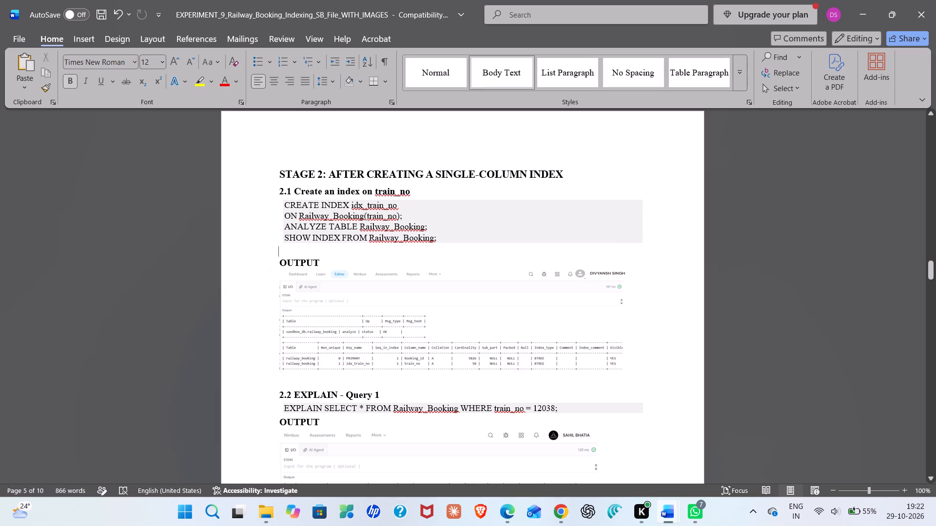
pyautogui.click(606, 270)
pyautogui.click(604, 273)
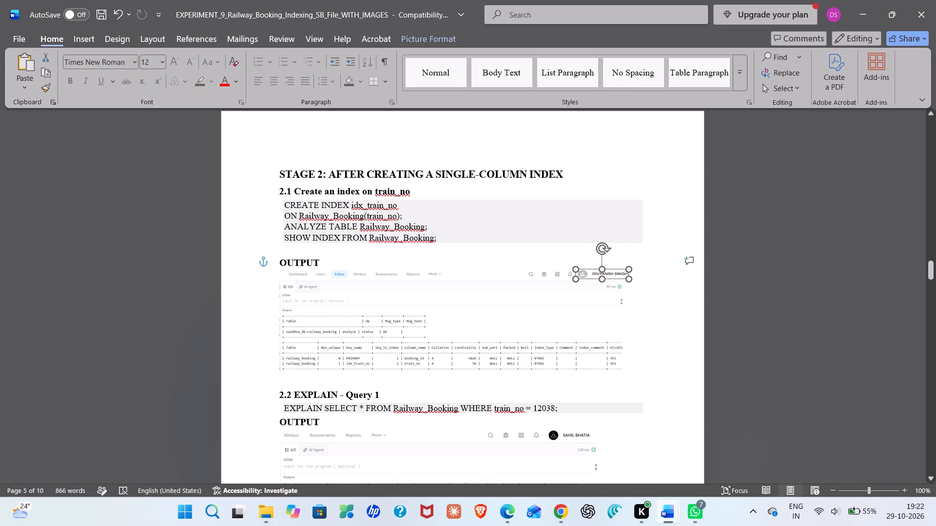
pyautogui.click(584, 262)
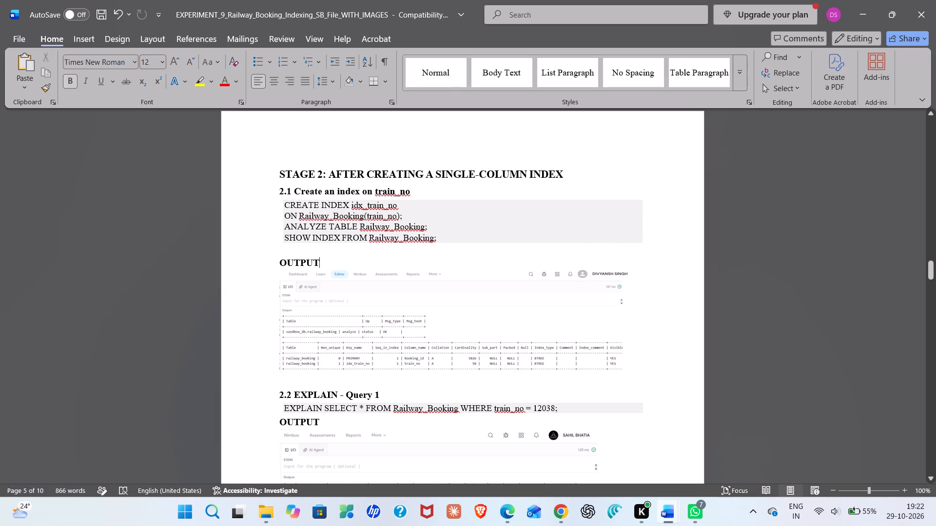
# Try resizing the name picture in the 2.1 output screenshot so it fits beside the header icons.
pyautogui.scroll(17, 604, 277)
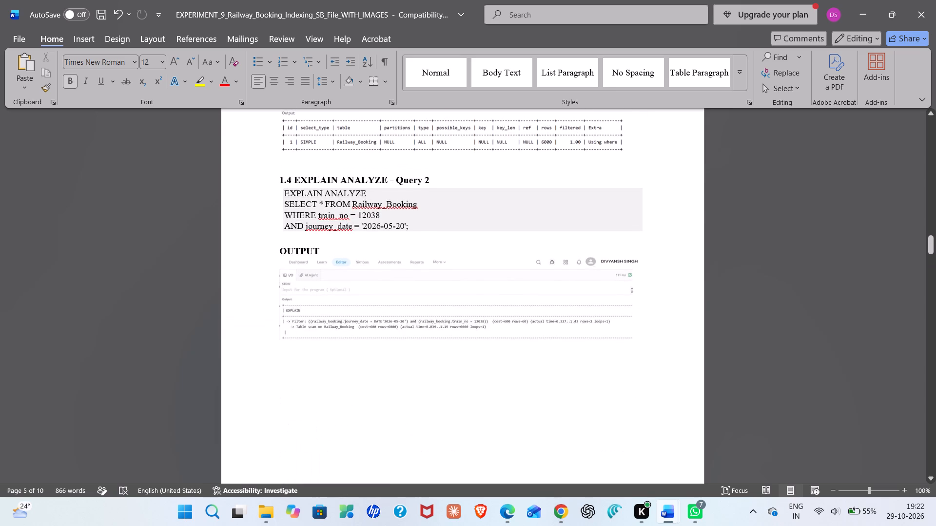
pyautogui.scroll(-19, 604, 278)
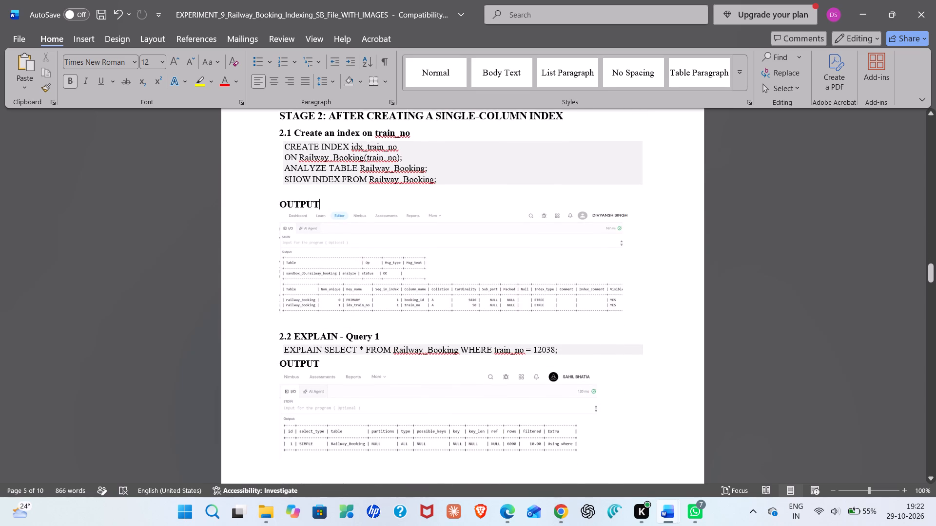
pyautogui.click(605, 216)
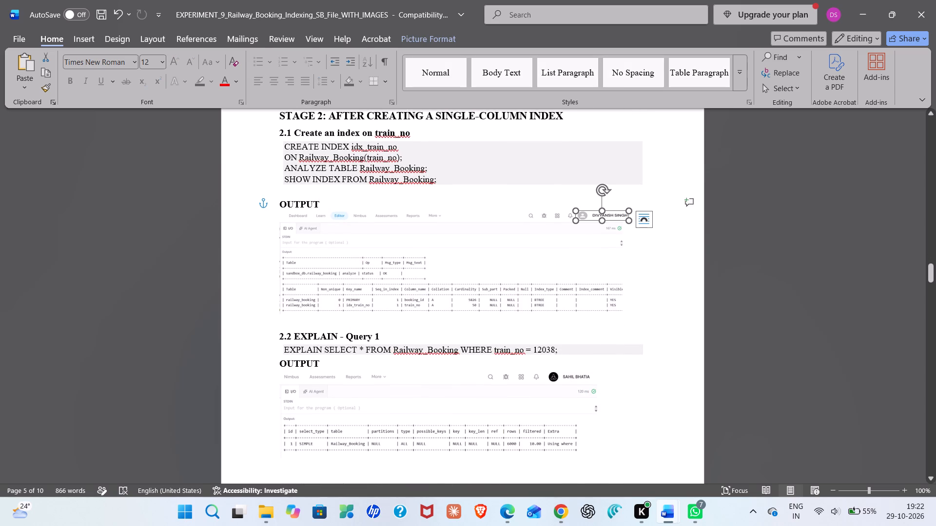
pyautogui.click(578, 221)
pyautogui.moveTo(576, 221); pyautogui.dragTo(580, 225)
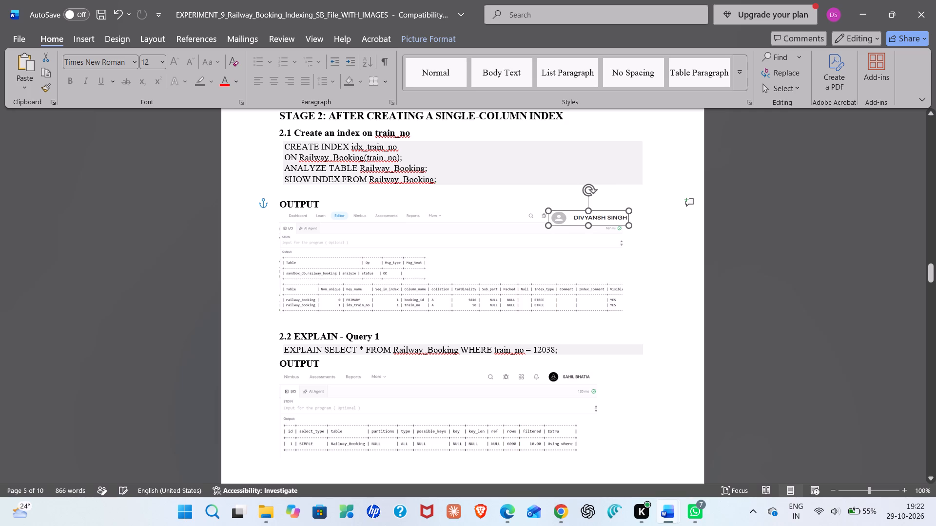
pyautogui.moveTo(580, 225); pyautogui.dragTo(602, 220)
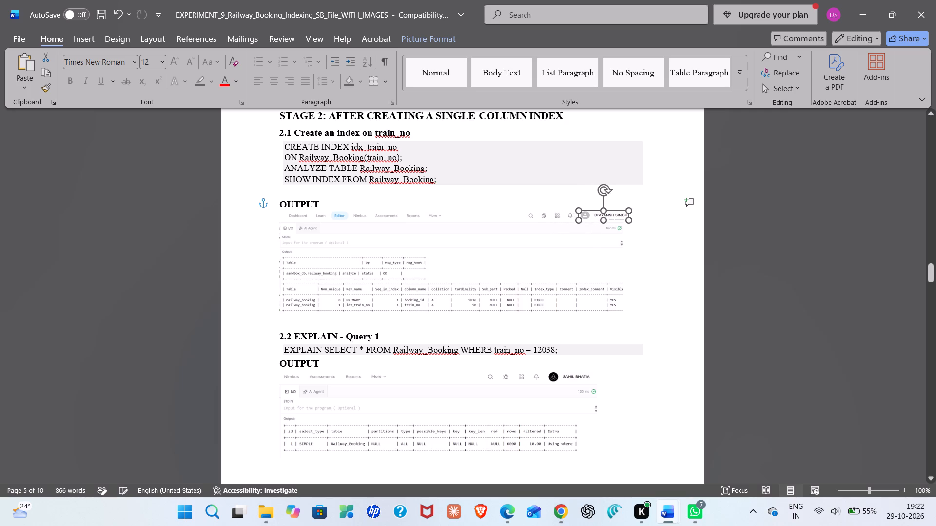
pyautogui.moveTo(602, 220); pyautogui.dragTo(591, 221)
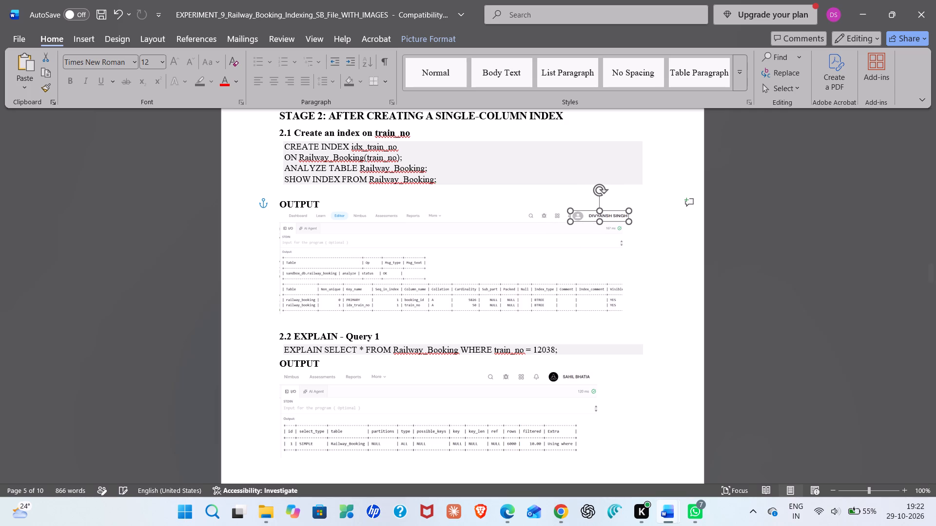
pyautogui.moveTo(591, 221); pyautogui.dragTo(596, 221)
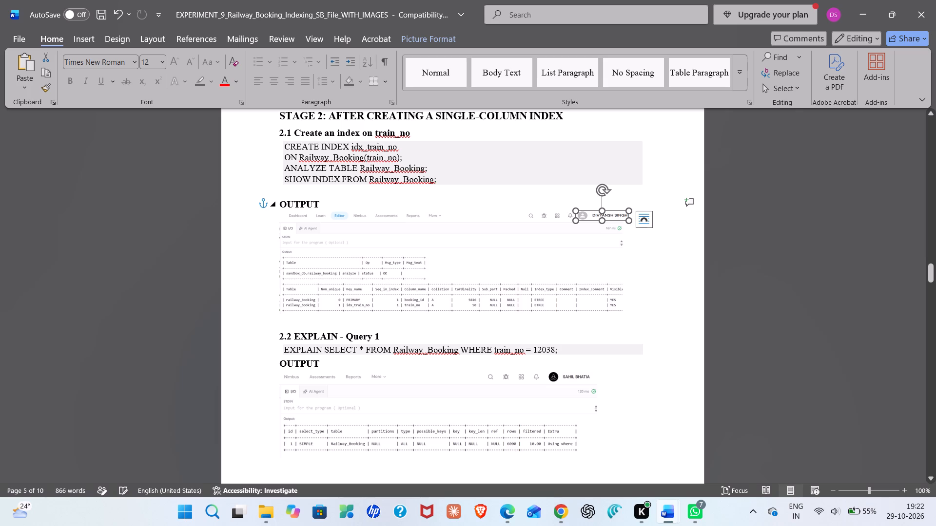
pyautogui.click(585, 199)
# Paste the name picture above the 2.2 EXPLAIN - Query 1 heading and align it over the existing name in the 2.2 output screenshot.
pyautogui.scroll(-5, 585, 199)
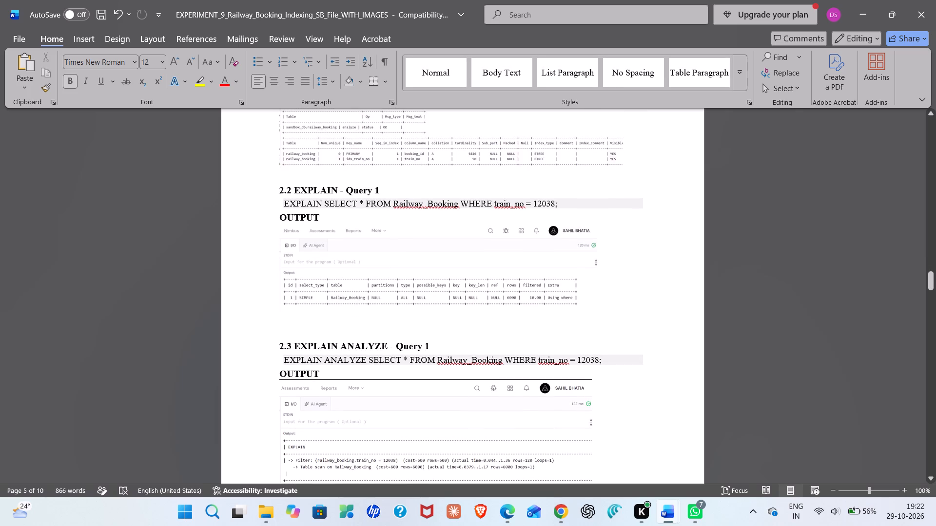
pyautogui.click(532, 182)
pyautogui.hotkey('ctrl', 'v')
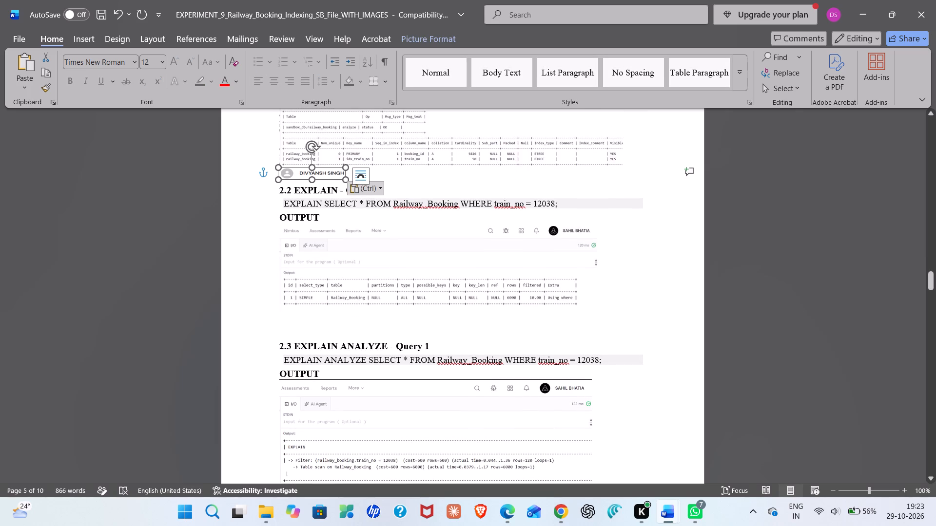
pyautogui.moveTo(322, 174); pyautogui.dragTo(600, 222)
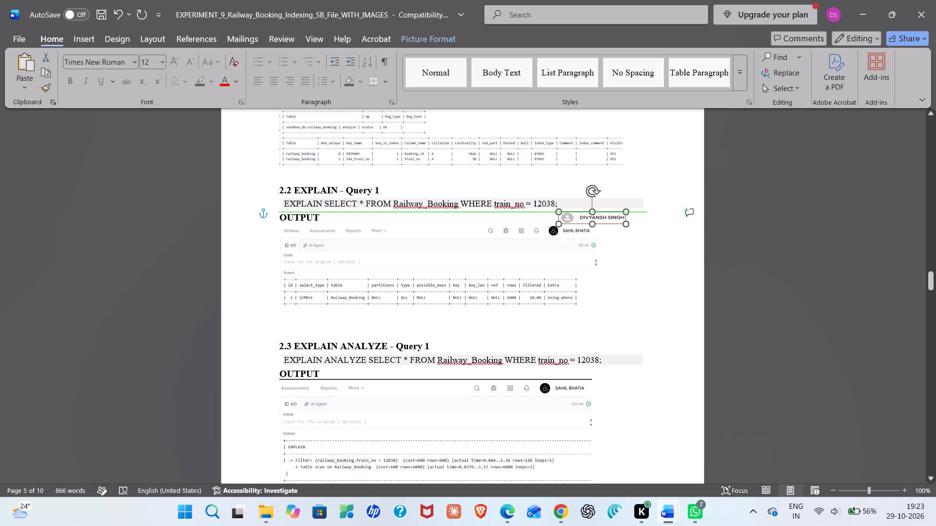
pyautogui.moveTo(600, 222); pyautogui.dragTo(587, 232)
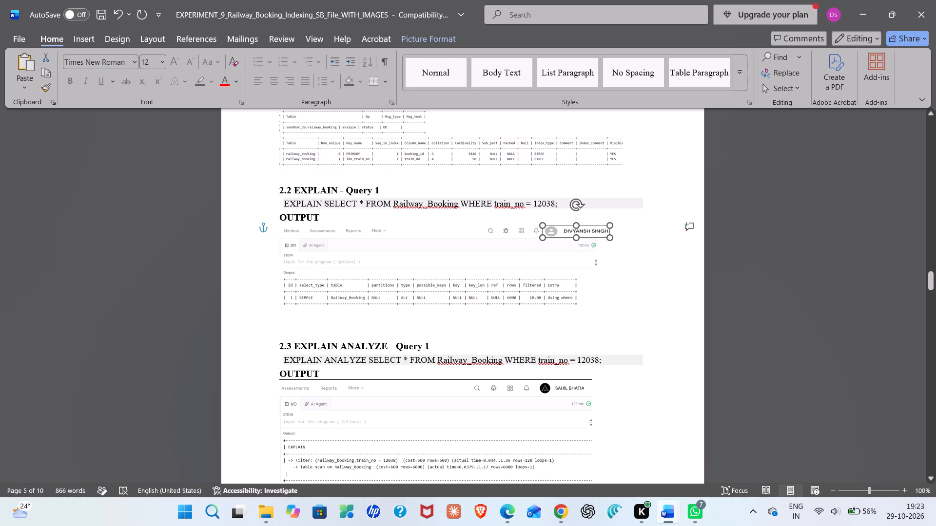
pyautogui.moveTo(587, 232); pyautogui.dragTo(585, 232)
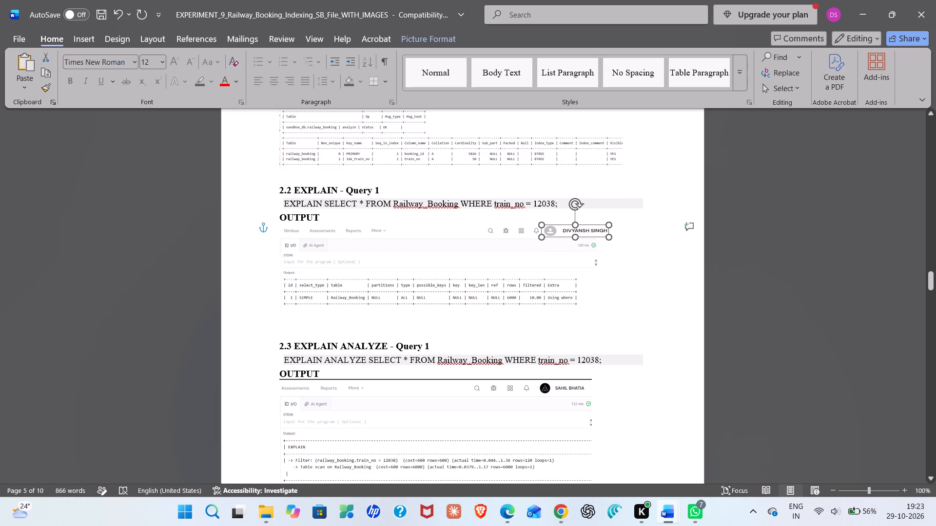
pyautogui.moveTo(585, 232); pyautogui.dragTo(580, 232)
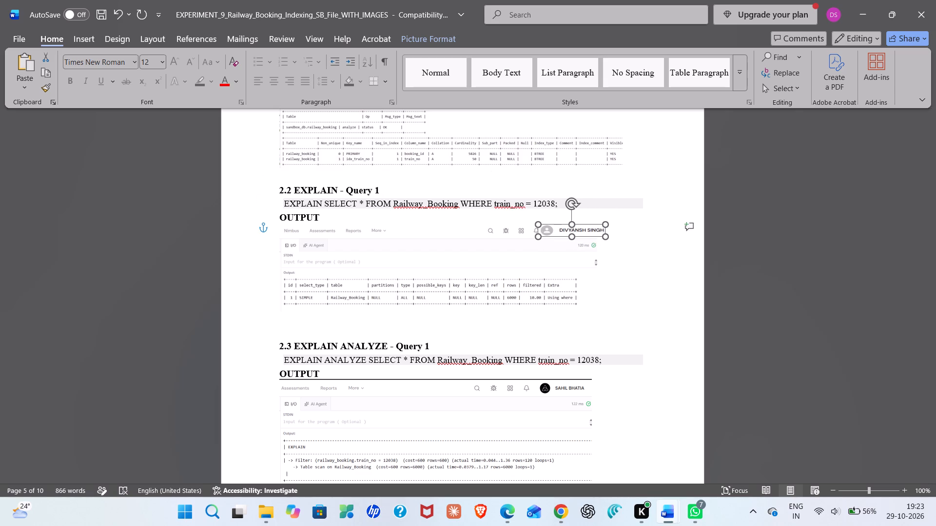
pyautogui.moveTo(580, 232); pyautogui.dragTo(585, 232)
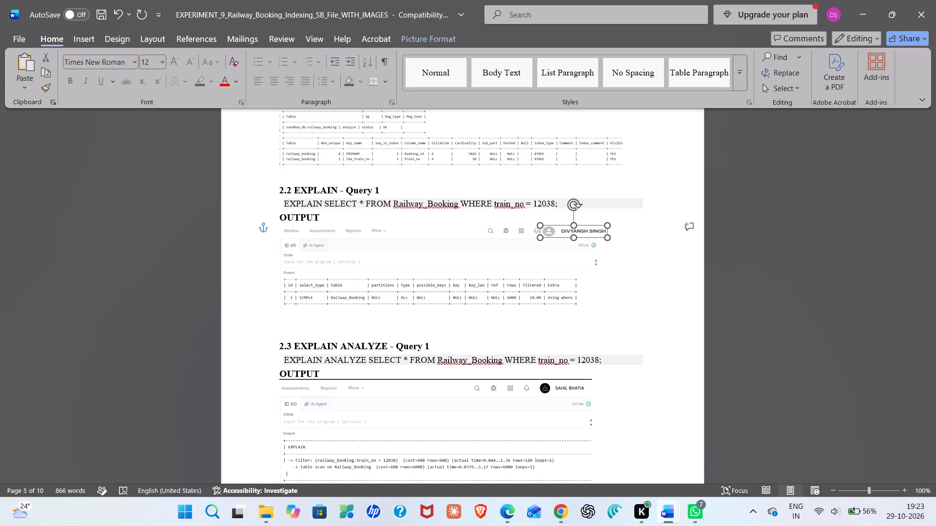
pyautogui.click(566, 214)
# Paste the name picture above the 2.3 EXPLAIN ANALYZE - Query 1 heading and align it over the existing name in the 2.3 output screenshot.
pyautogui.scroll(-2, 566, 214)
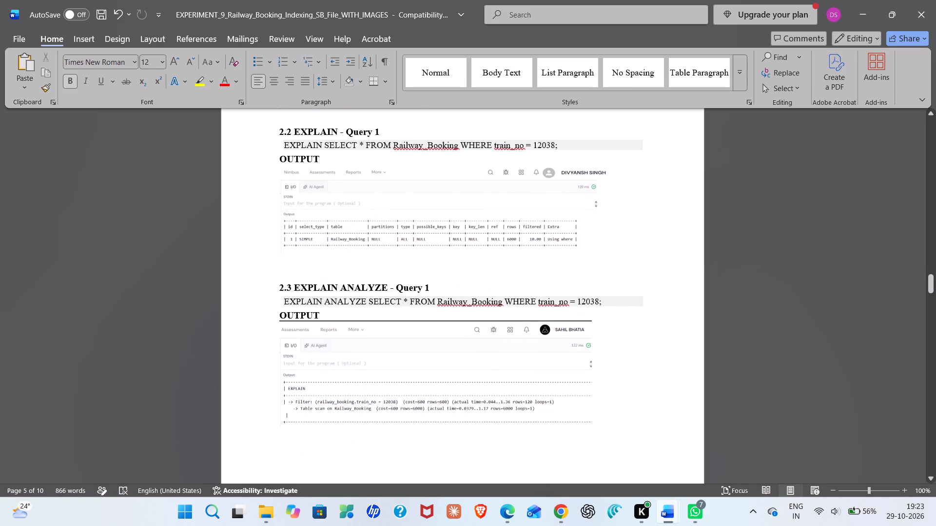
pyautogui.click(520, 263)
pyautogui.hotkey('ctrl', 'v')
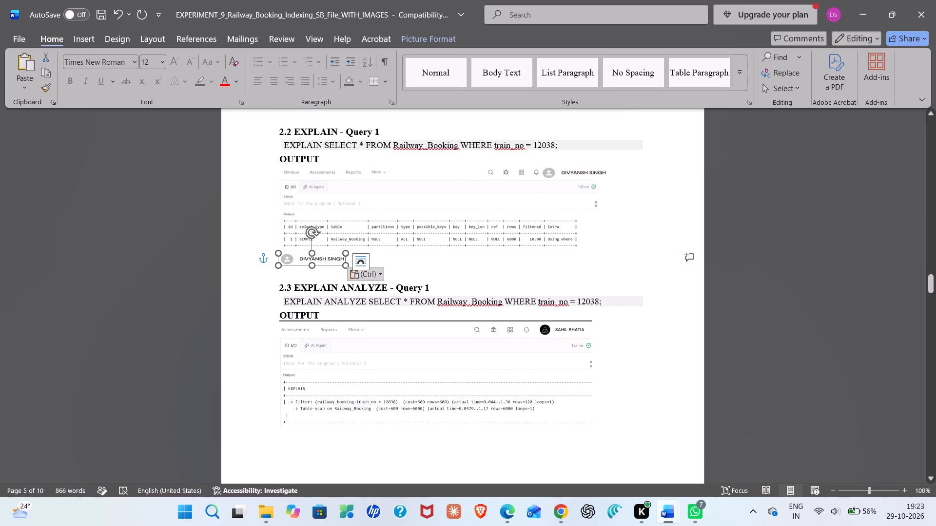
pyautogui.moveTo(303, 259); pyautogui.dragTo(557, 337)
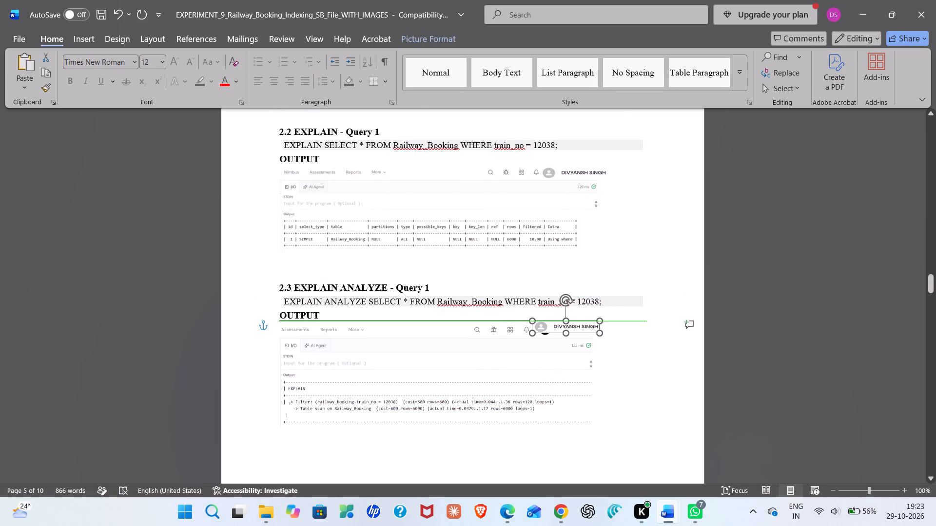
pyautogui.moveTo(557, 337); pyautogui.dragTo(556, 332)
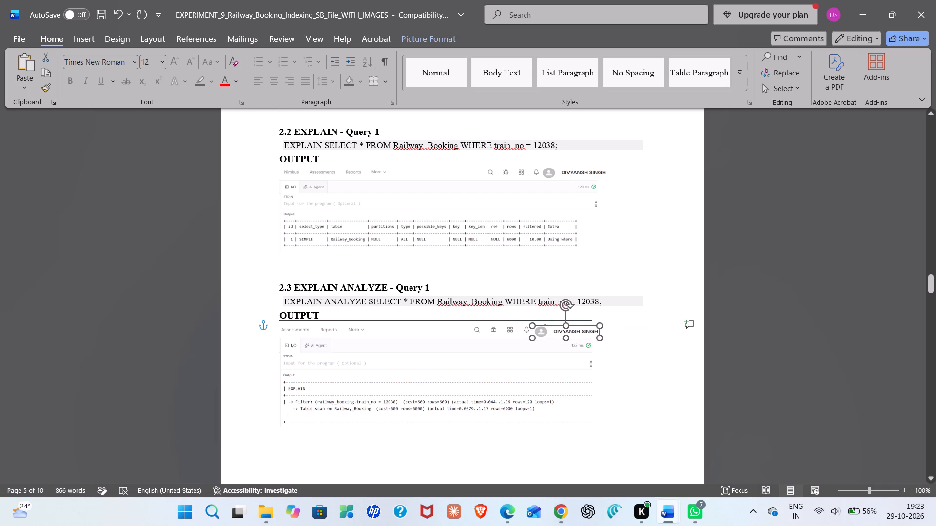
pyautogui.moveTo(556, 332); pyautogui.dragTo(556, 329)
pyautogui.click(551, 316)
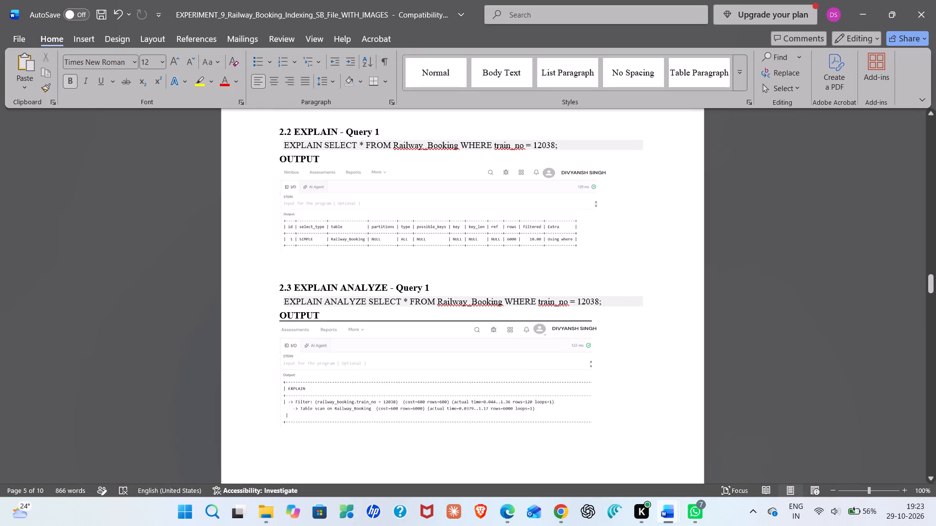
pyautogui.click(545, 327)
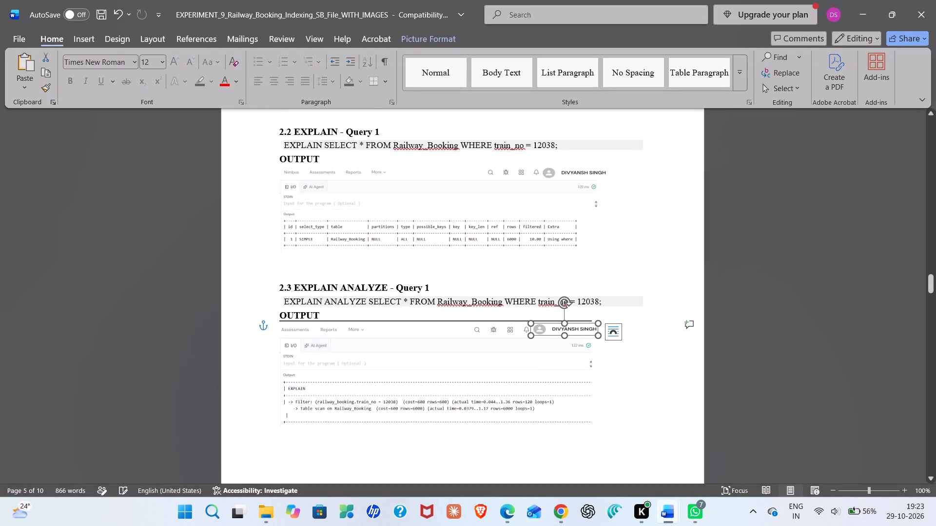
pyautogui.click(635, 261)
# Paste the name picture under the 2.4 EXPLAIN - Query 2 statement and move it over the existing name in that output screenshot.
pyautogui.scroll(-16, 635, 261)
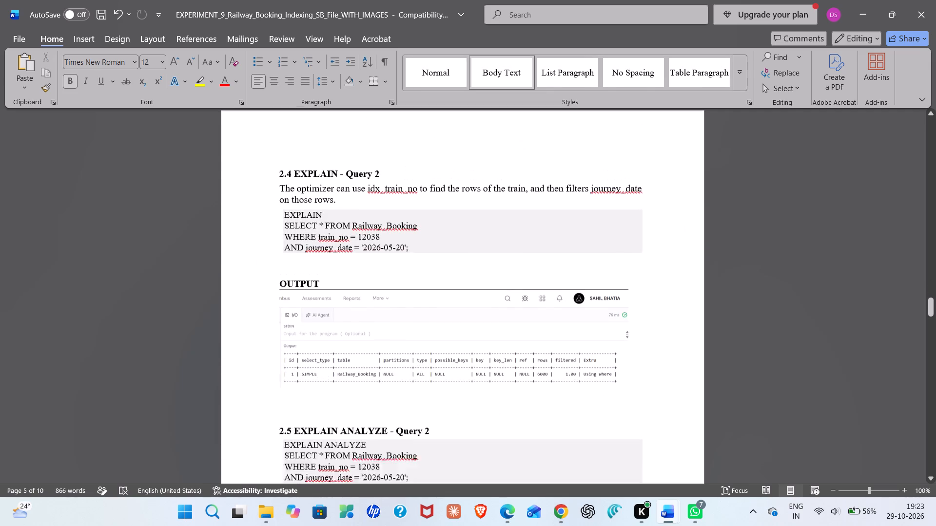
pyautogui.click(431, 227)
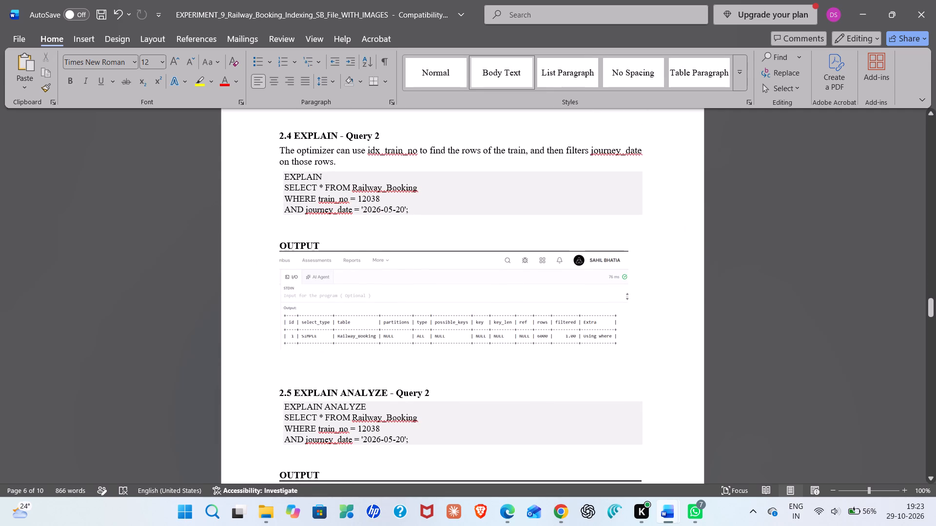
pyautogui.hotkey('ctrl', 'v')
pyautogui.moveTo(321, 233); pyautogui.dragTo(443, 235)
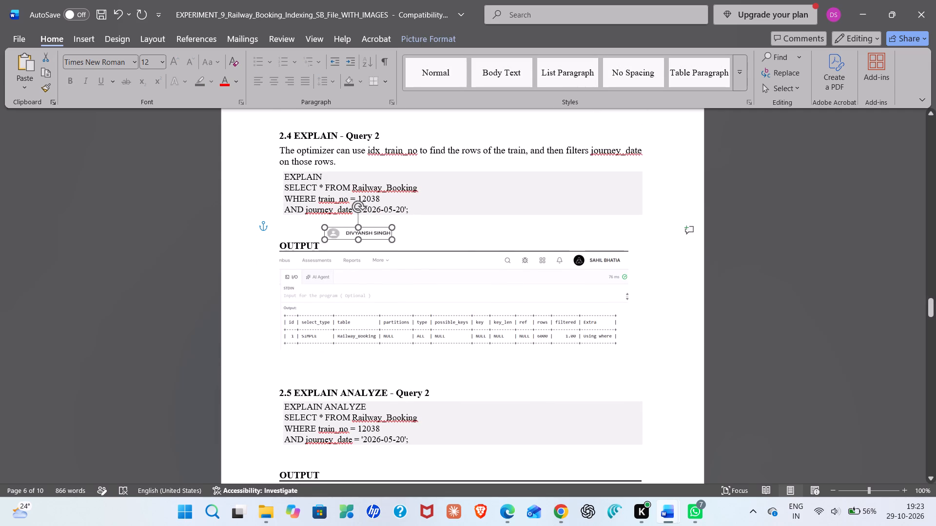
pyautogui.moveTo(443, 235); pyautogui.dragTo(605, 269)
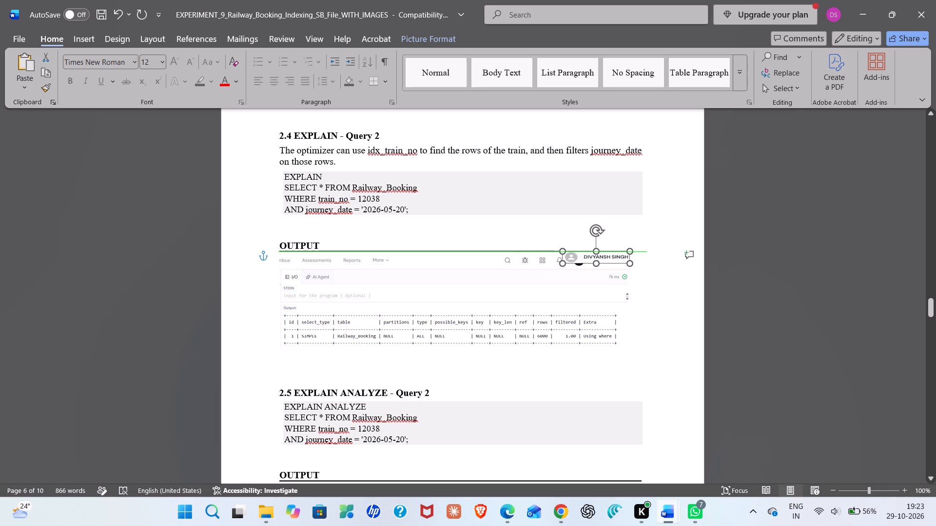
pyautogui.moveTo(605, 269); pyautogui.dragTo(613, 263)
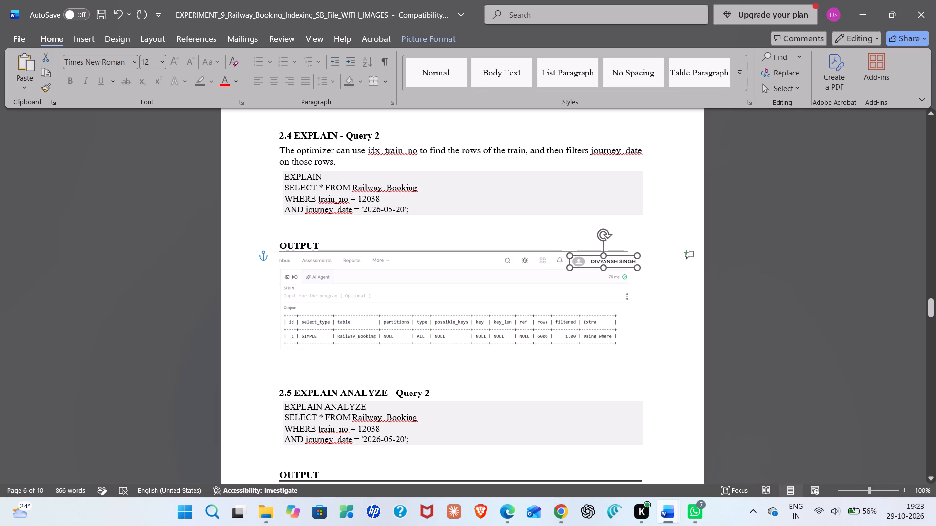
pyautogui.moveTo(613, 263); pyautogui.dragTo(609, 261)
pyautogui.click(565, 238)
# Paste the name picture under the 2.5 EXPLAIN ANALYZE - Query 2 statement and move it over the existing name in that output screenshot.
pyautogui.scroll(-2, 565, 238)
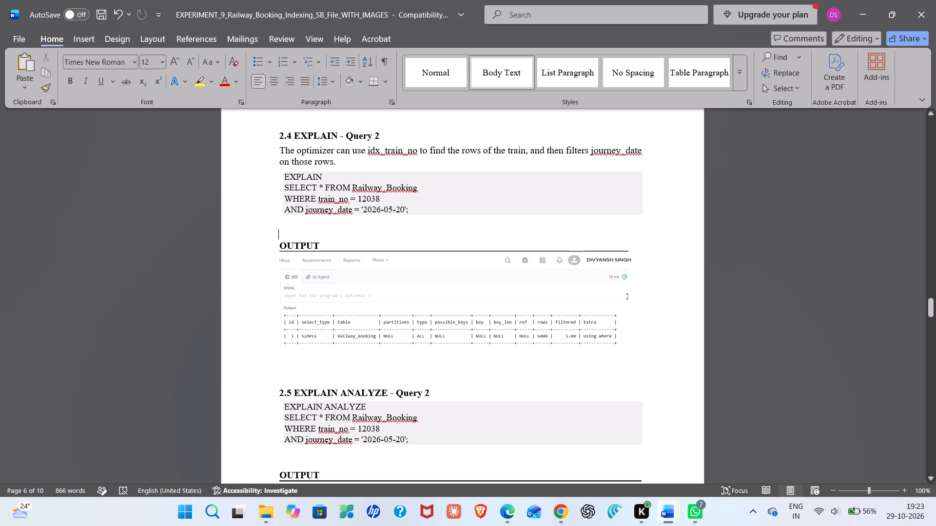
pyautogui.scroll(-6, 565, 238)
pyautogui.click(459, 230)
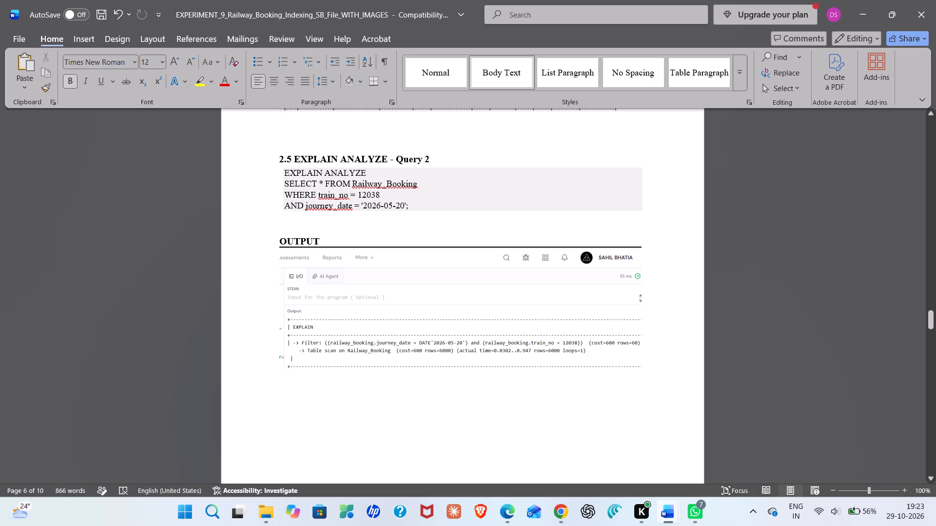
pyautogui.hotkey('ctrl', 'v')
pyautogui.moveTo(316, 227); pyautogui.dragTo(572, 237)
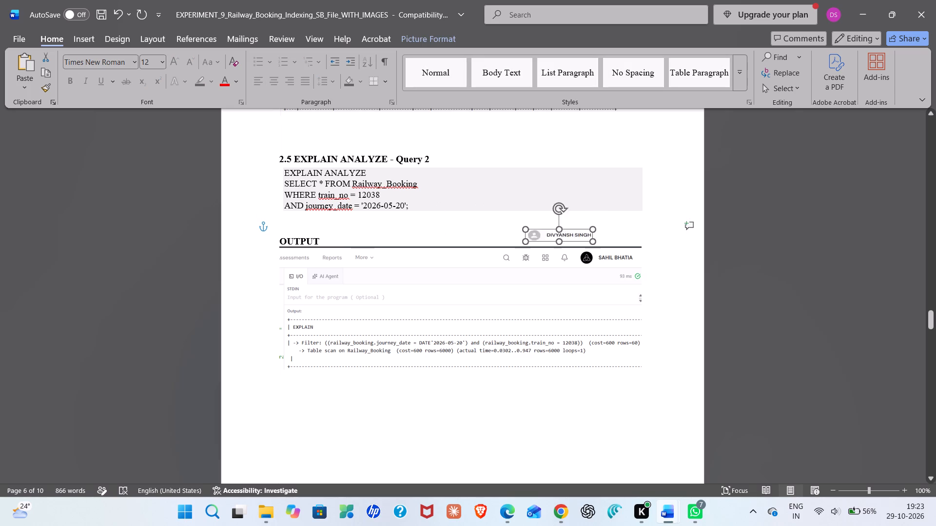
pyautogui.moveTo(572, 237); pyautogui.dragTo(612, 257)
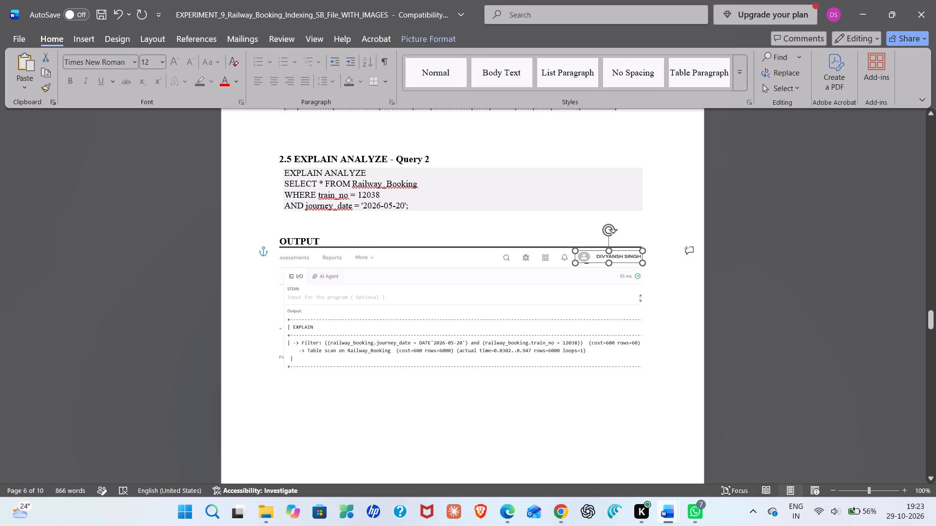
pyautogui.moveTo(612, 257); pyautogui.dragTo(612, 258)
pyautogui.click(587, 238)
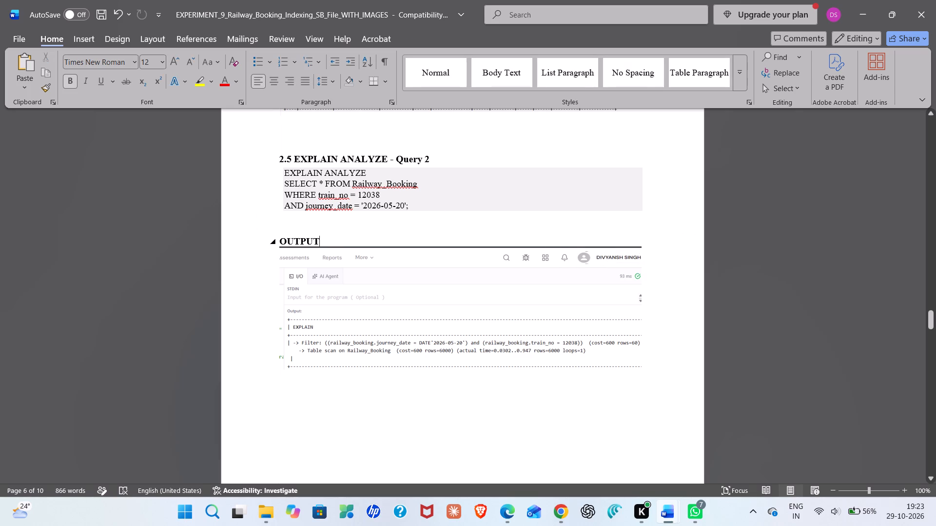
# Adjust the name picture's size and position in the 2.5 output screenshot, leaving it slightly enlarged over the header name.
pyautogui.click(611, 257)
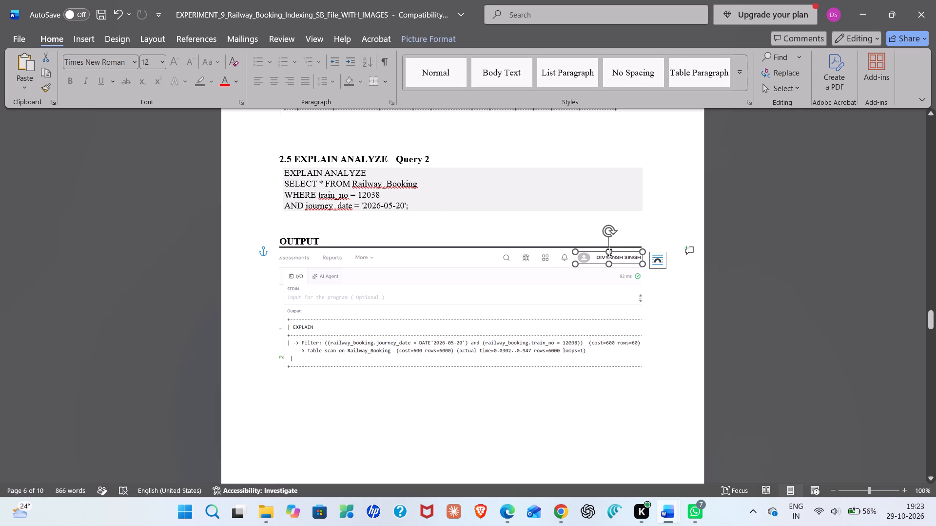
pyautogui.moveTo(642, 263); pyautogui.dragTo(642, 266)
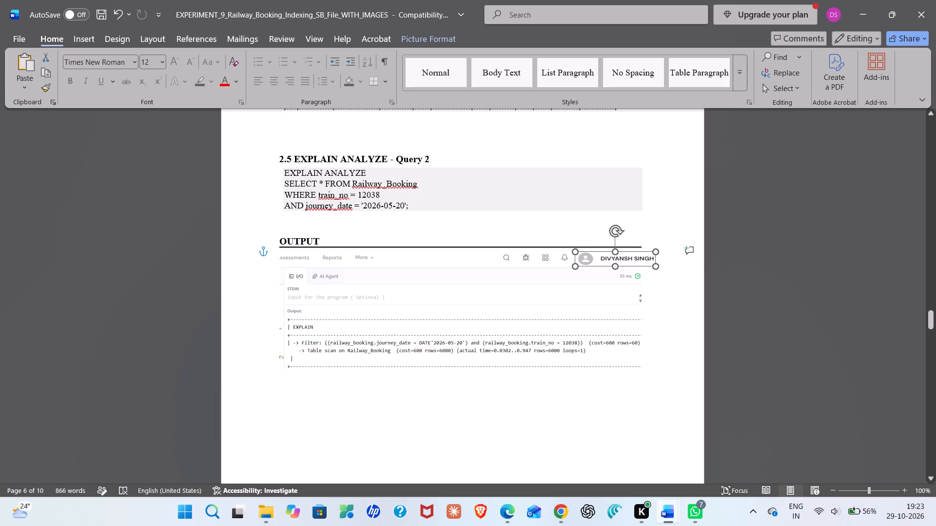
pyautogui.moveTo(642, 266); pyautogui.dragTo(640, 264)
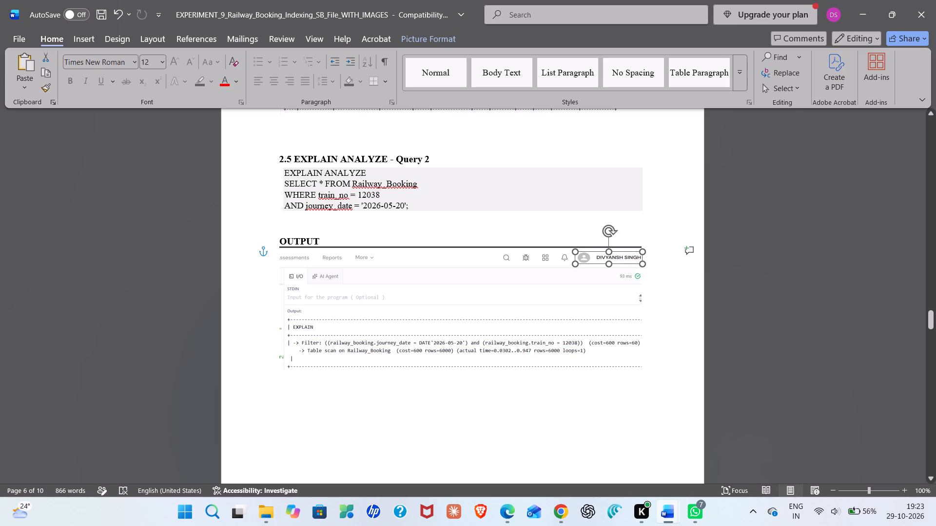
pyautogui.moveTo(640, 264); pyautogui.dragTo(637, 264)
pyautogui.click(625, 256)
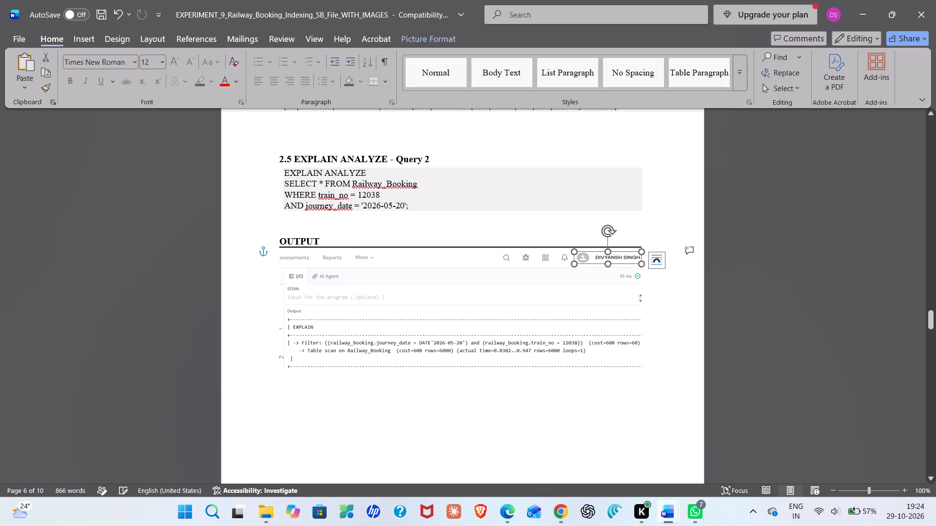
pyautogui.click(596, 238)
pyautogui.scroll(-2, 596, 238)
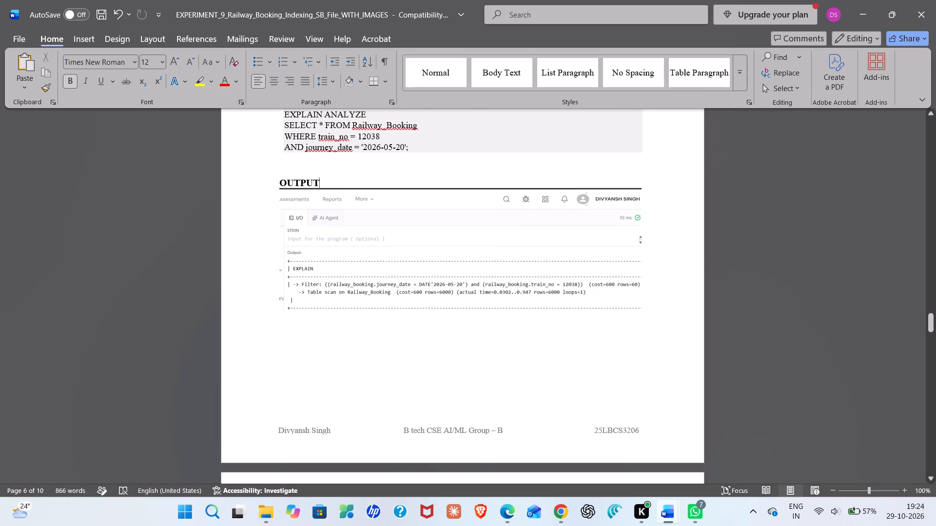
pyautogui.scroll(2, 593, 202)
pyautogui.click(600, 259)
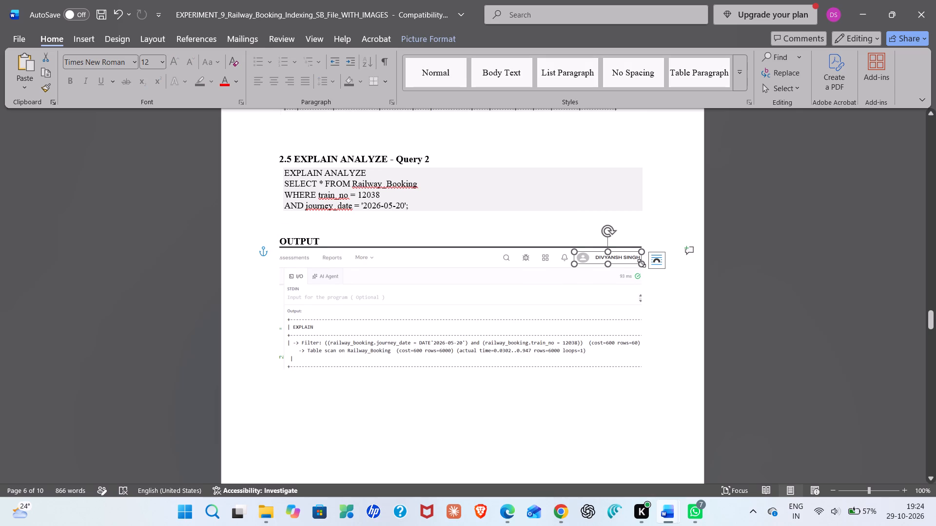
pyautogui.click(642, 263)
pyautogui.click(622, 257)
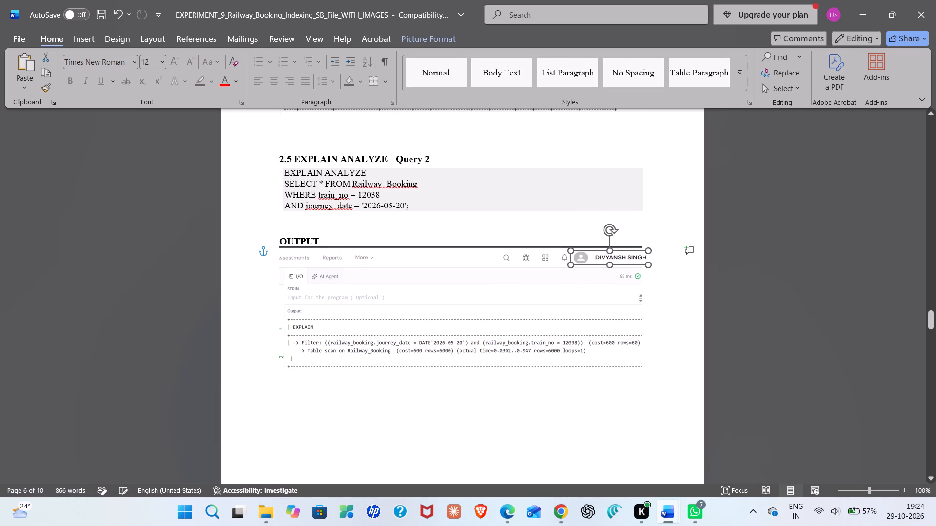
pyautogui.click(608, 258)
pyautogui.click(593, 238)
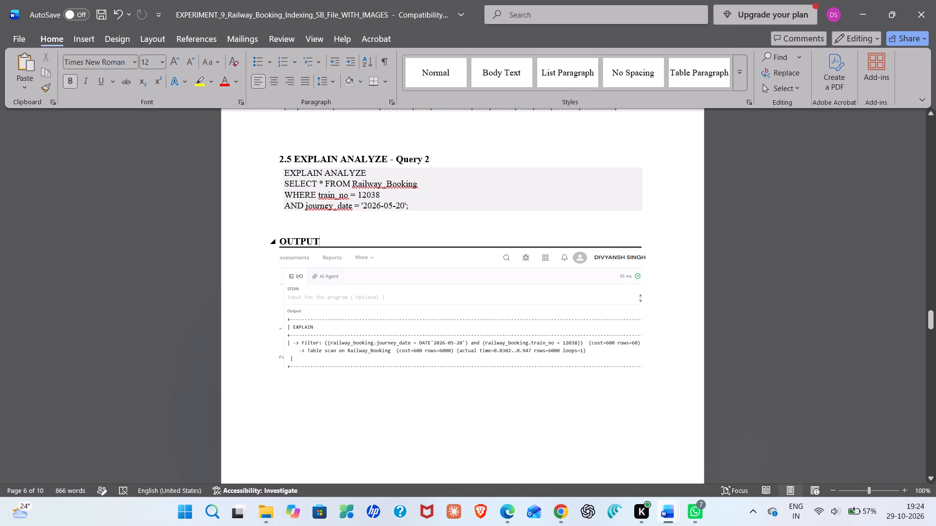
# Paste the name picture under the 3.1 composite index statements and align it over the existing name in the 3.1 output screenshot.
pyautogui.scroll(-15, 596, 238)
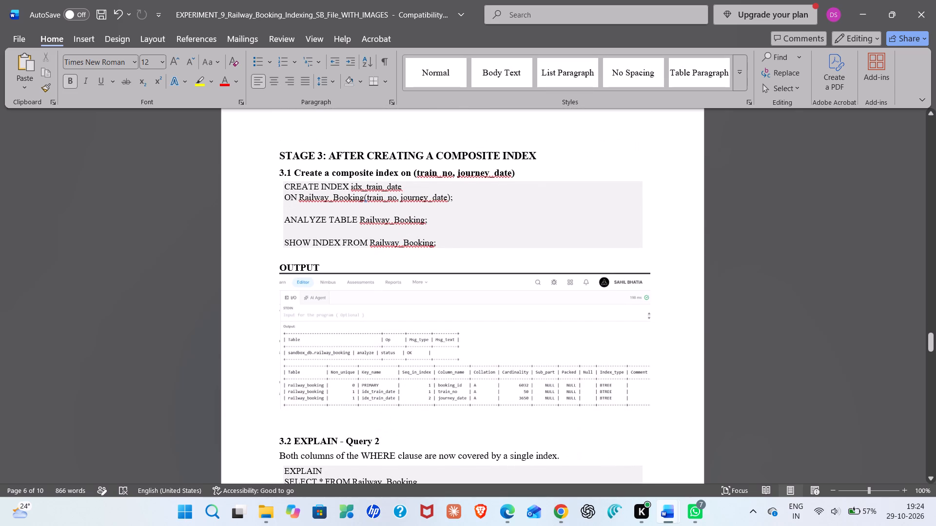
pyautogui.click(576, 255)
pyautogui.hotkey('ctrl', 'v')
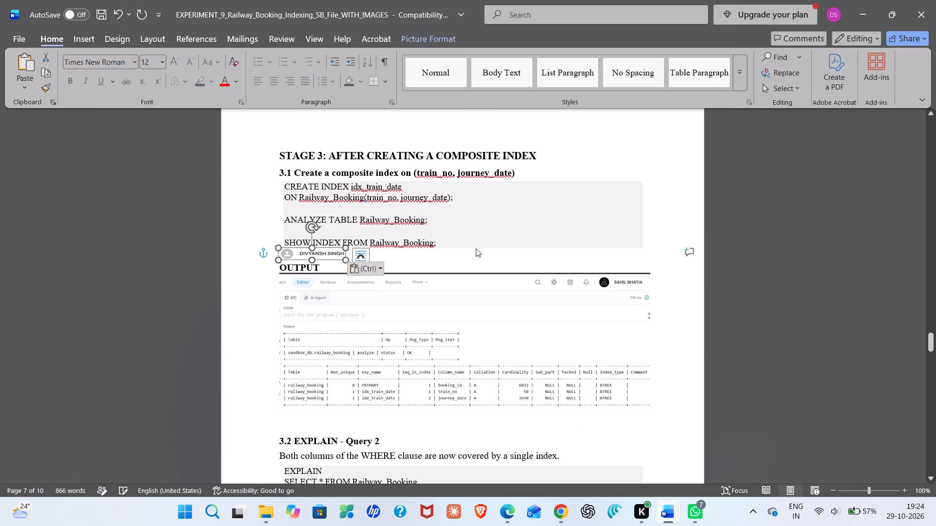
pyautogui.moveTo(325, 255); pyautogui.dragTo(609, 285)
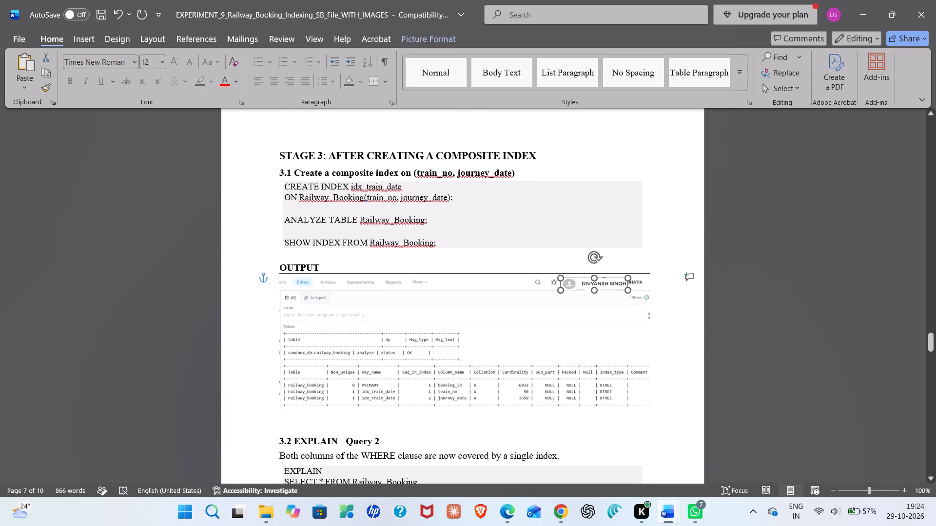
pyautogui.moveTo(609, 285); pyautogui.dragTo(645, 282)
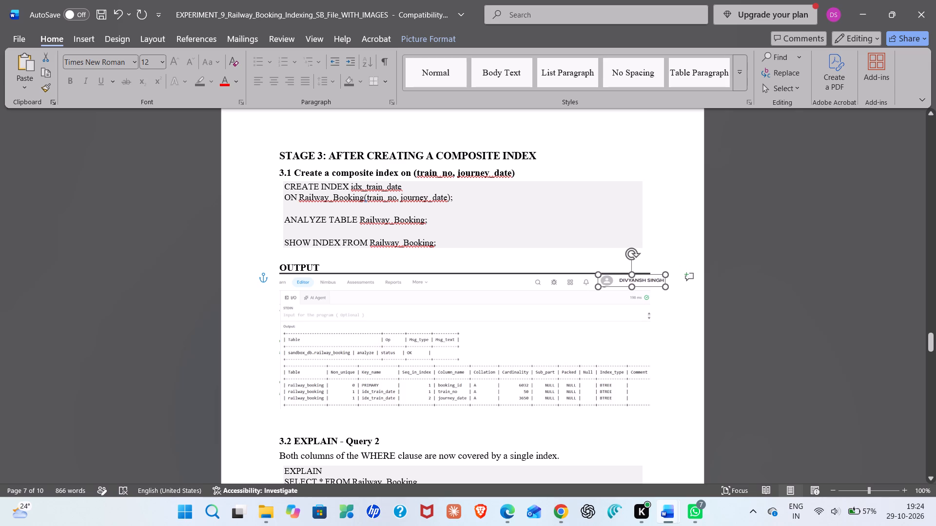
pyautogui.moveTo(645, 282); pyautogui.dragTo(636, 283)
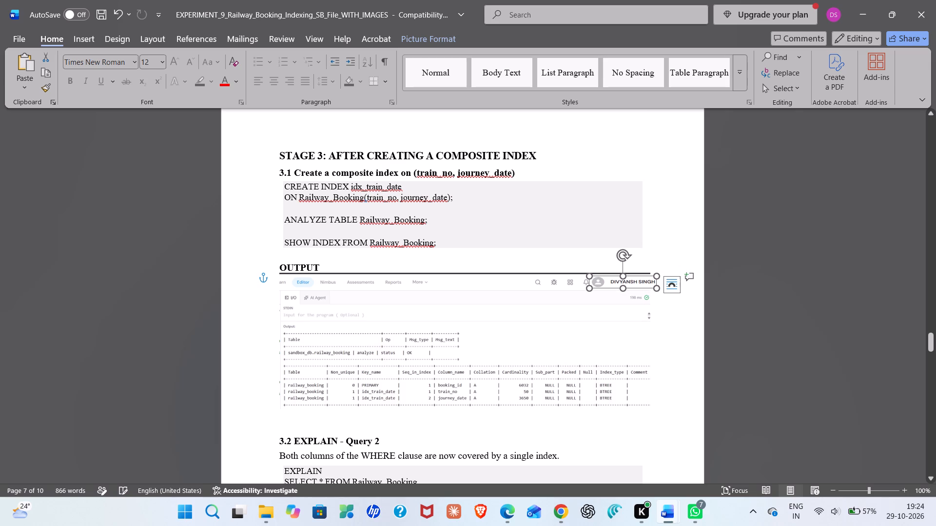
pyautogui.click(614, 260)
# Review the placement of the name pictures across the output screenshots from section 2.2 to section 3.1.
pyautogui.scroll(-5, 614, 260)
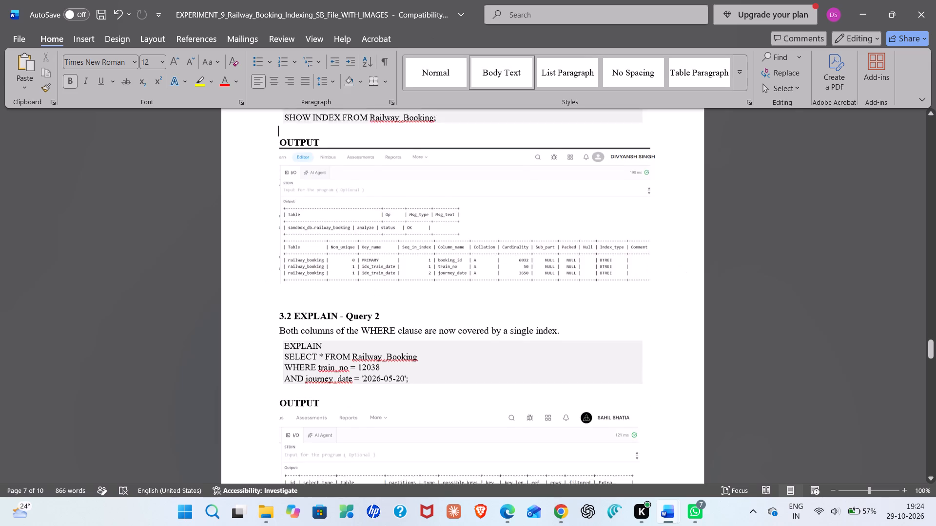
pyautogui.scroll(7, 614, 260)
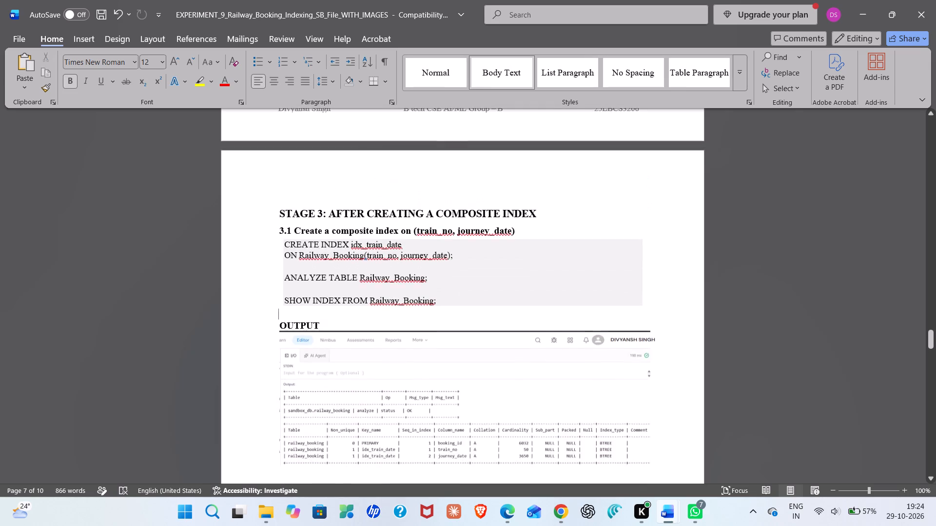
pyautogui.scroll(11, 614, 260)
pyautogui.scroll(-2, 614, 260)
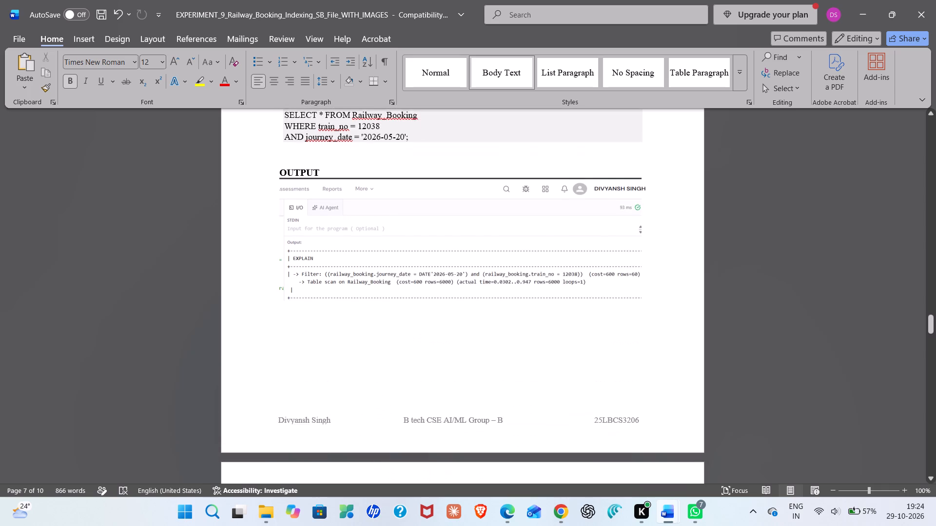
pyautogui.scroll(-15, 614, 260)
pyautogui.scroll(6, 614, 260)
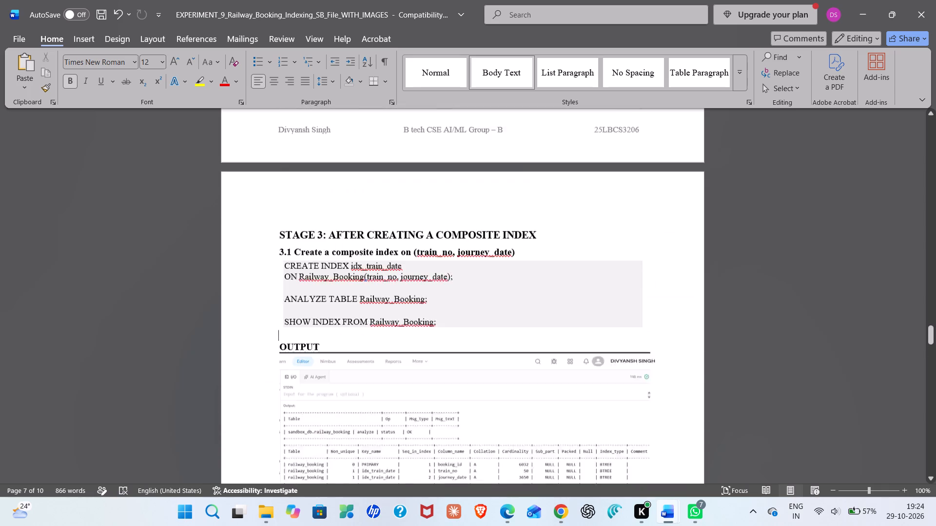
pyautogui.scroll(20, 614, 260)
pyautogui.scroll(17, 614, 260)
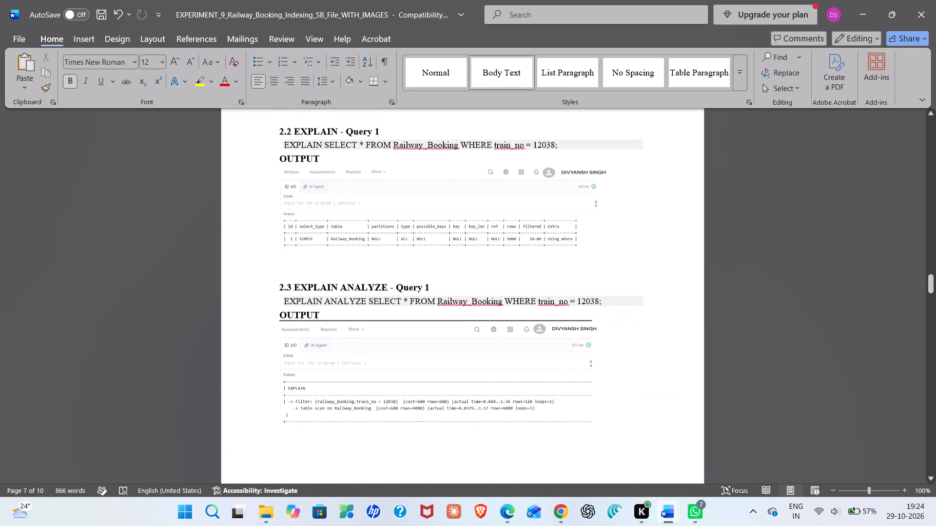
pyautogui.scroll(-4, 614, 260)
pyautogui.scroll(4, 614, 260)
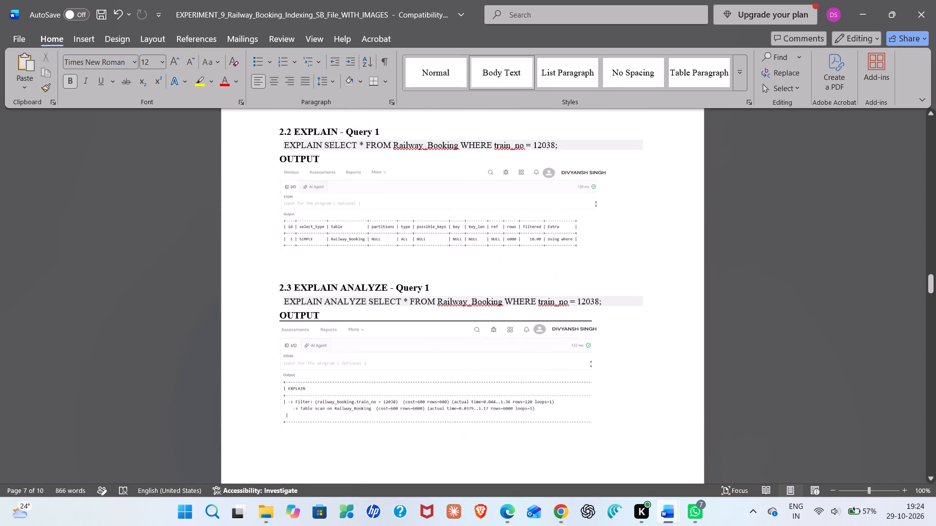
pyautogui.scroll(-13, 614, 260)
pyautogui.scroll(9, 614, 259)
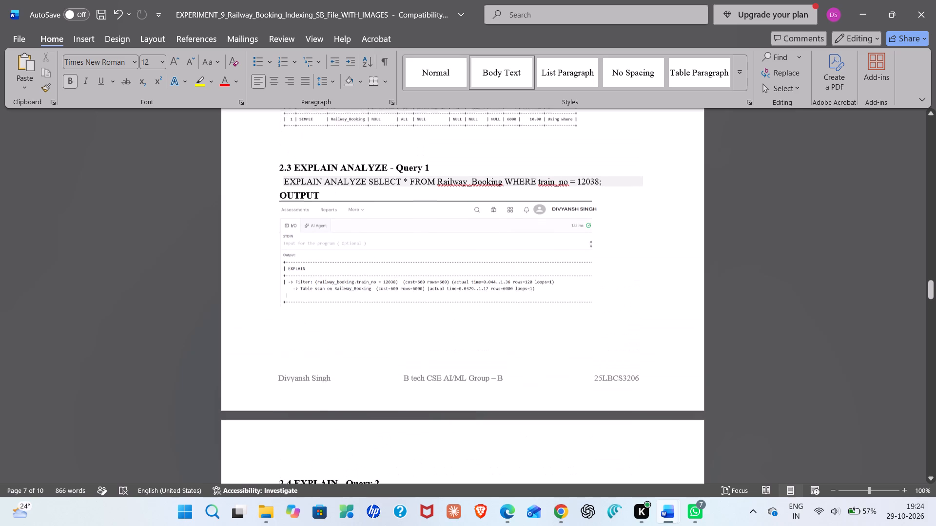
pyautogui.scroll(-15, 614, 259)
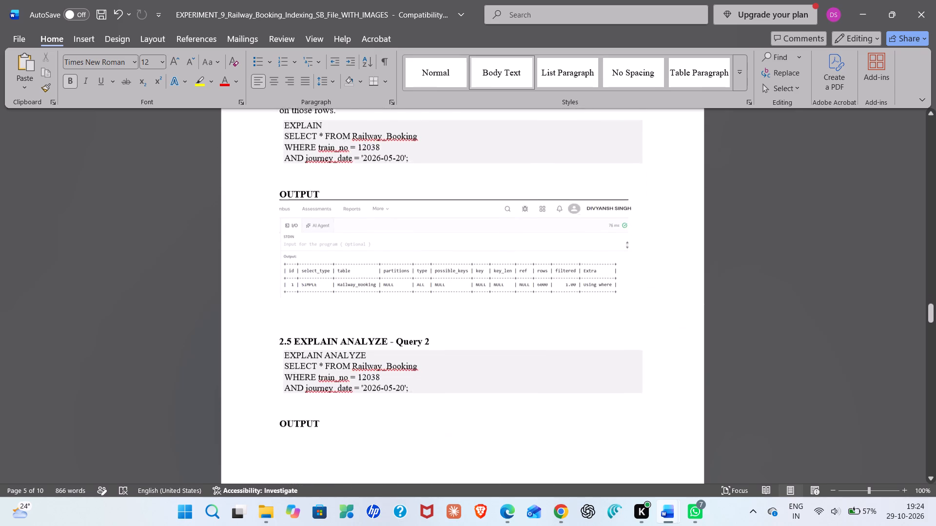
pyautogui.scroll(-10, 614, 259)
pyautogui.scroll(2, 620, 264)
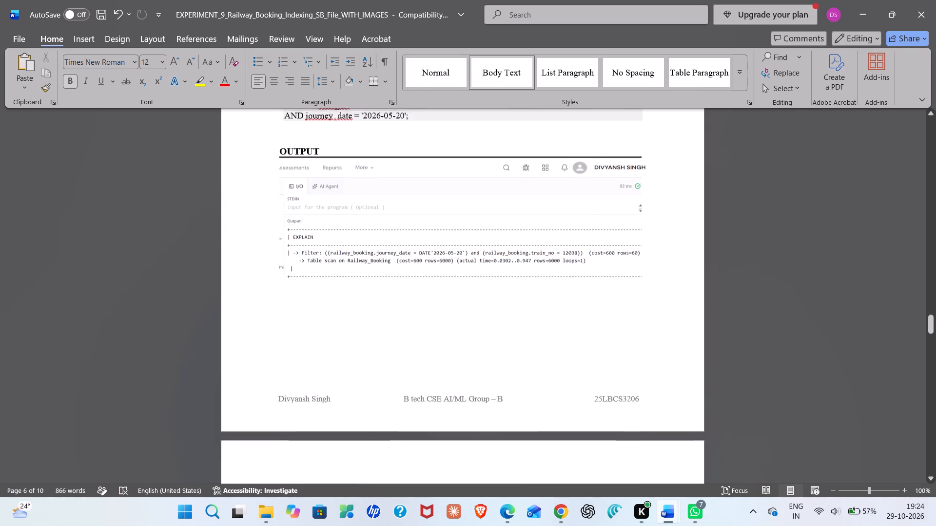
pyautogui.scroll(1, 620, 264)
# Shrink the name picture in the 2.5 output screenshot to clear the bell icon and fine-tune its alignment with the header row.
pyautogui.click(600, 201)
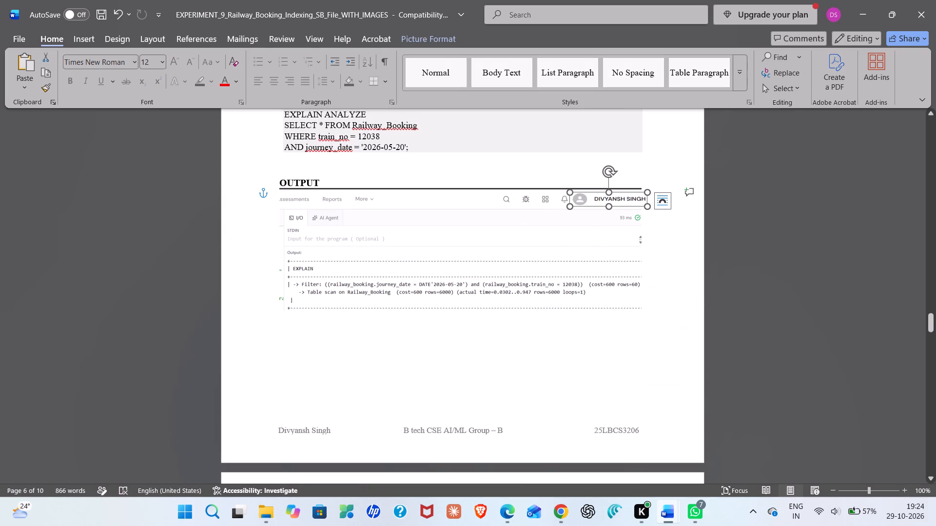
pyautogui.moveTo(572, 208); pyautogui.dragTo(597, 205)
pyautogui.moveTo(595, 198); pyautogui.dragTo(595, 199)
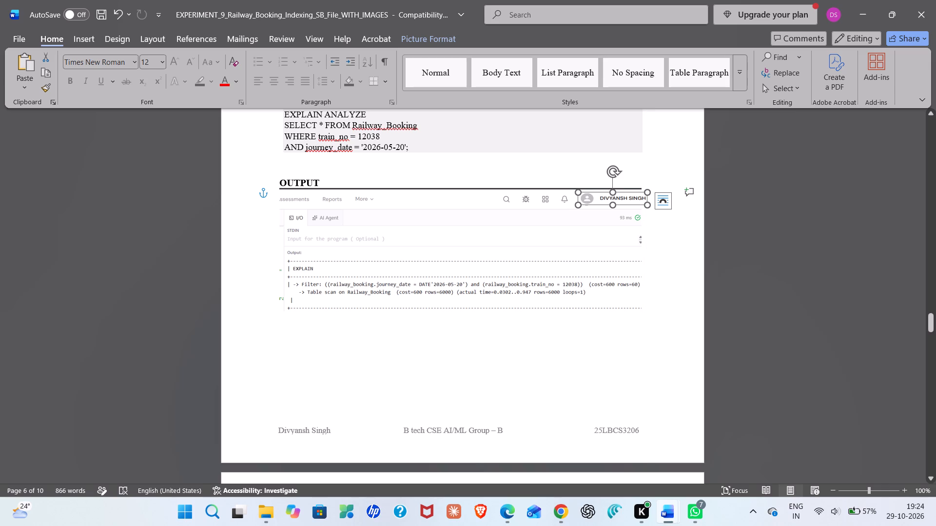
pyautogui.moveTo(595, 199); pyautogui.dragTo(592, 198)
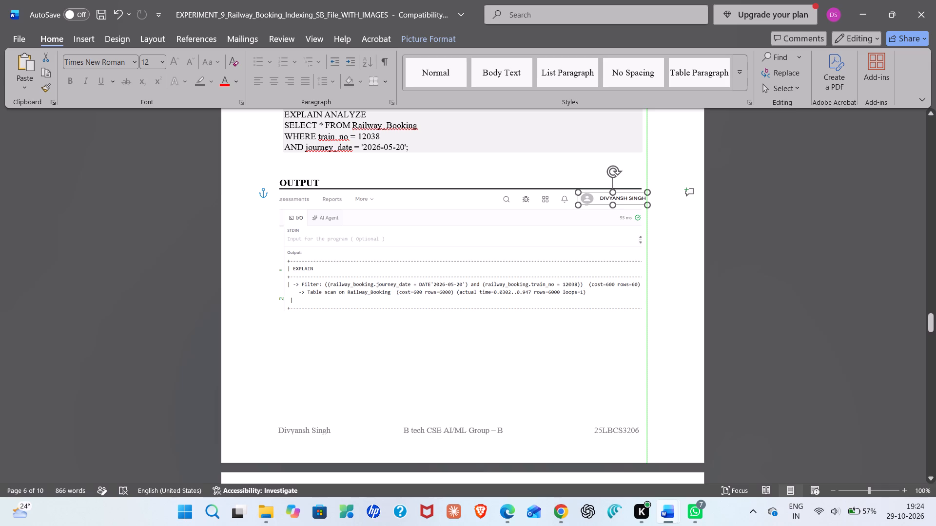
pyautogui.moveTo(592, 198); pyautogui.dragTo(589, 199)
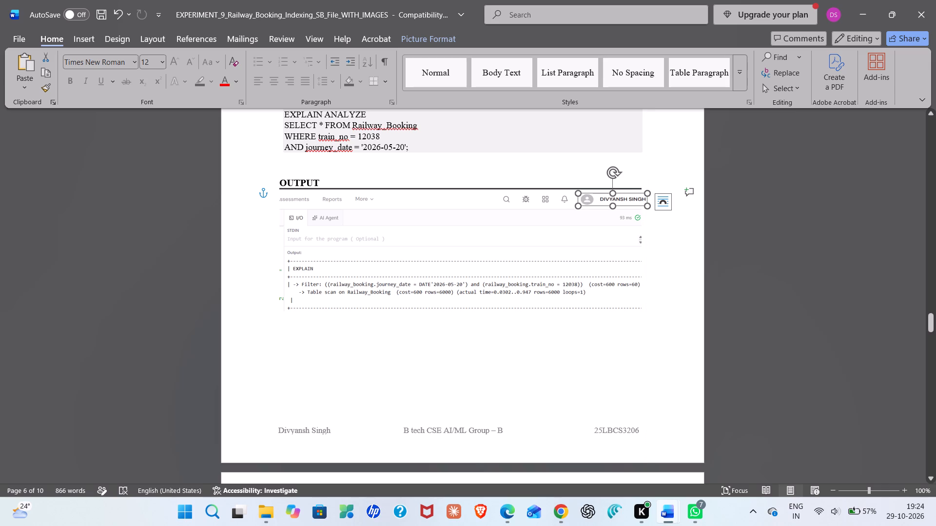
pyautogui.click(594, 176)
pyautogui.scroll(-1, 594, 176)
pyautogui.click(595, 171)
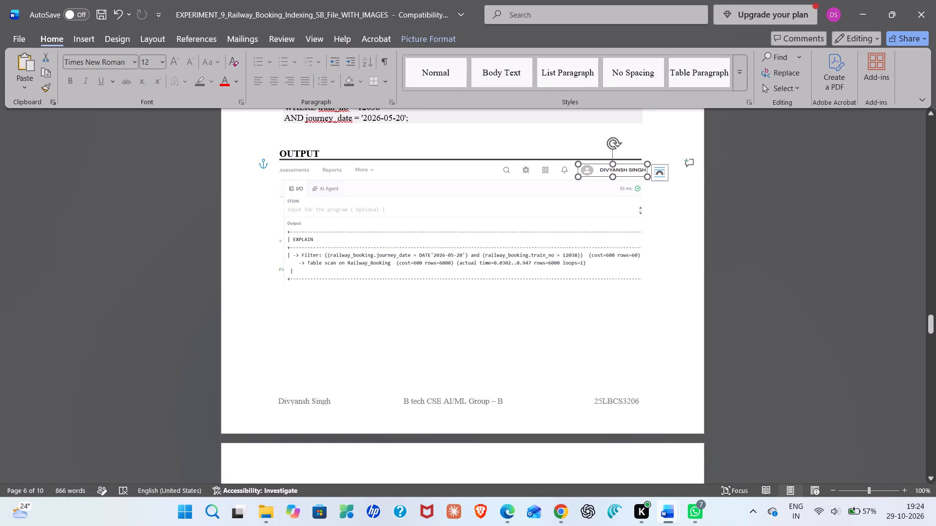
pyautogui.click(601, 171)
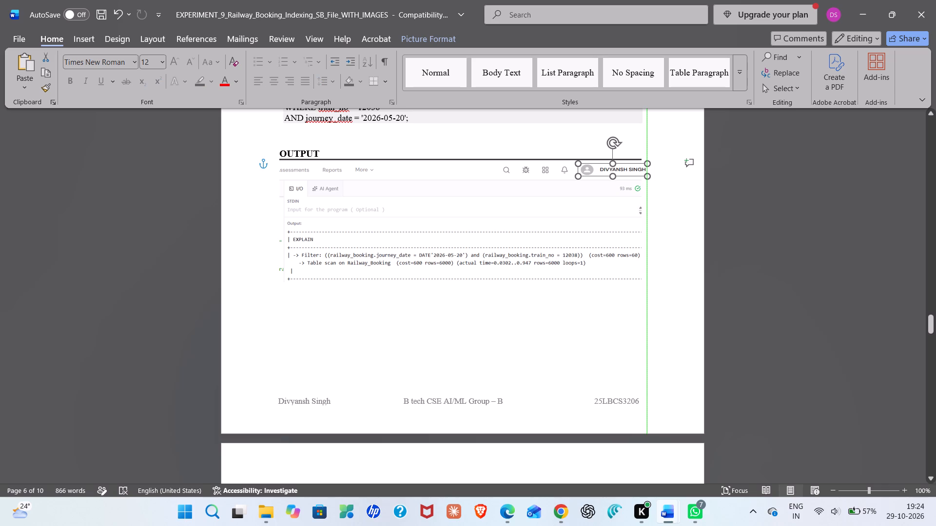
pyautogui.click(589, 138)
pyautogui.click(598, 167)
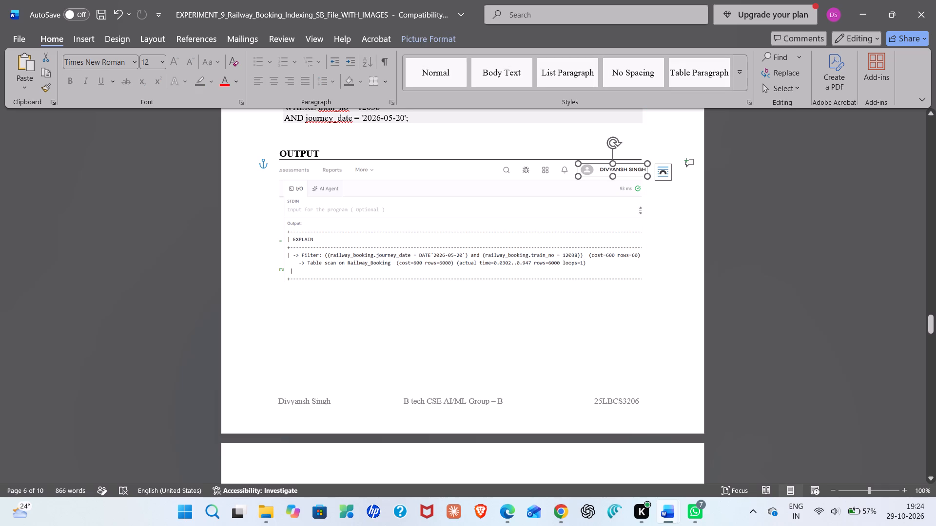
# Widen the name picture slightly and adjust its height in the 2.5 output screenshot so it fully covers the old avatar and name.
pyautogui.moveTo(614, 178); pyautogui.dragTo(613, 180)
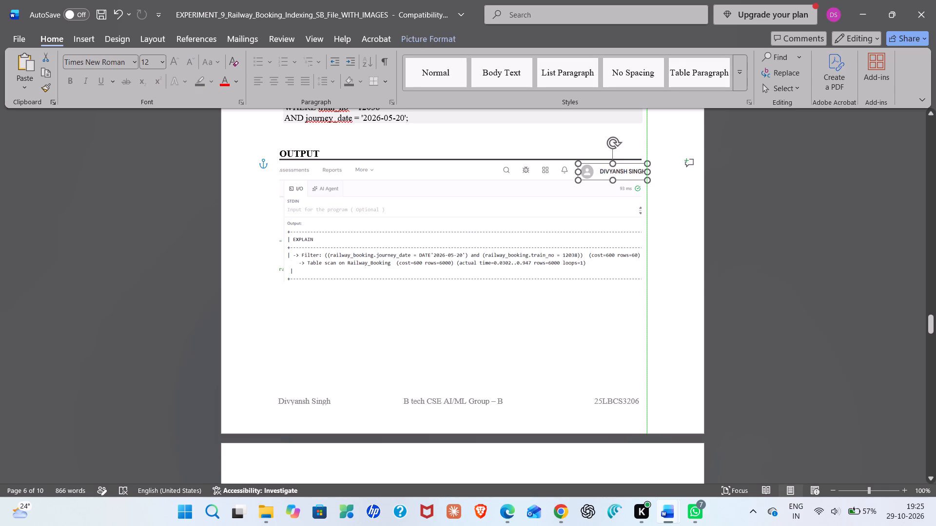
pyautogui.moveTo(613, 180); pyautogui.dragTo(610, 174)
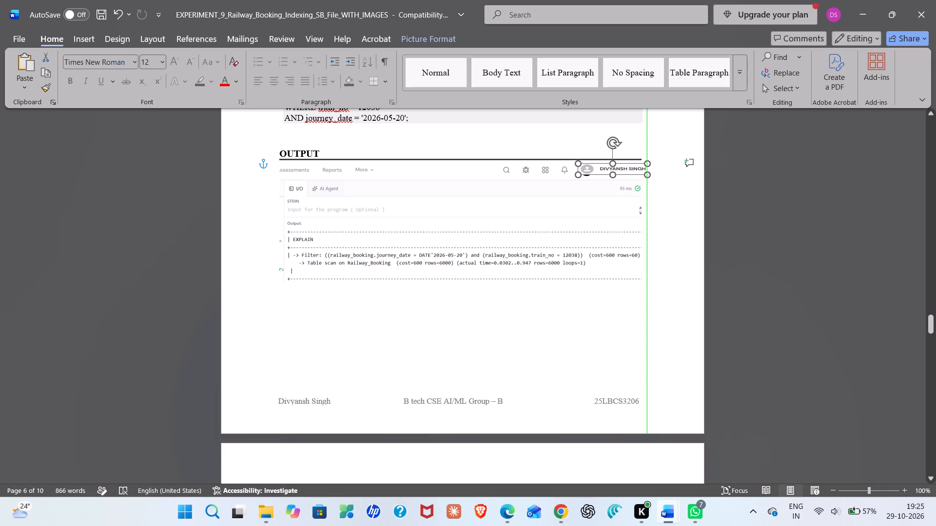
pyautogui.moveTo(610, 174); pyautogui.dragTo(609, 176)
pyautogui.click(594, 138)
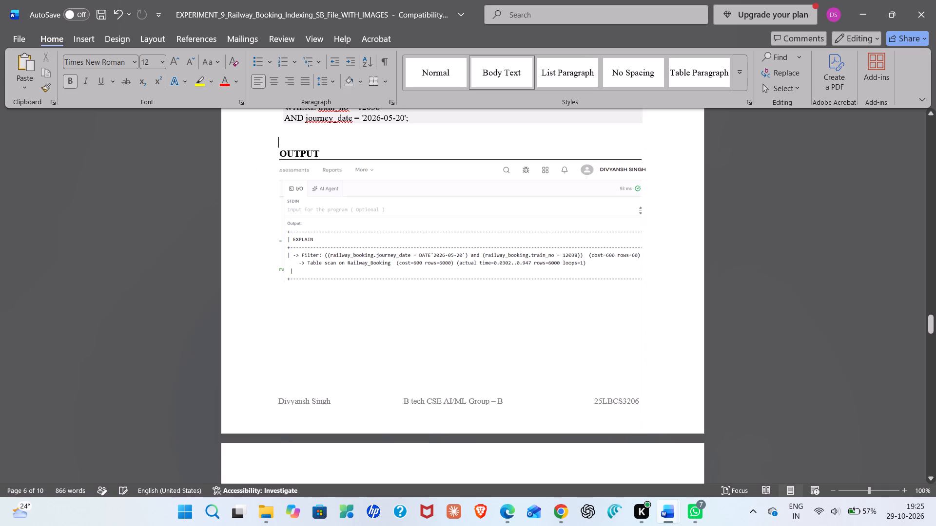
pyautogui.click(609, 170)
pyautogui.click(613, 176)
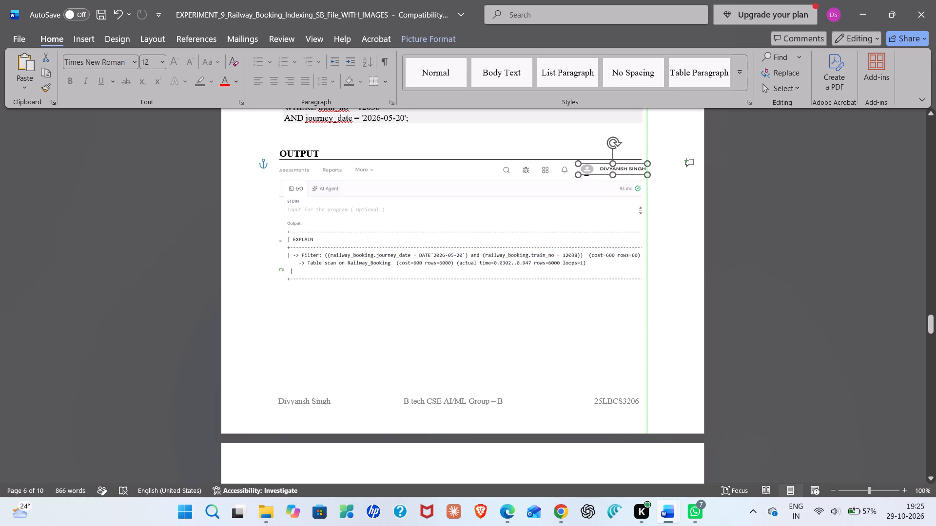
pyautogui.click(595, 149)
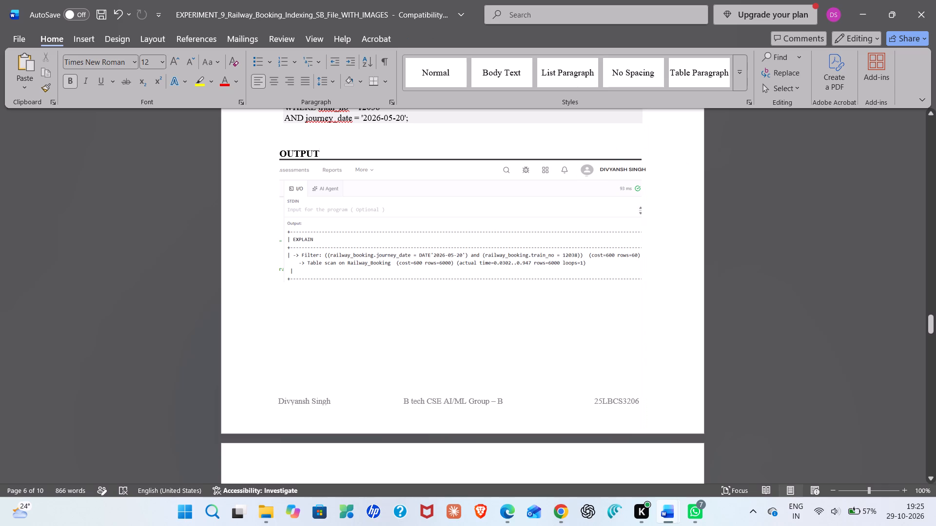
pyautogui.click(602, 170)
pyautogui.click(613, 177)
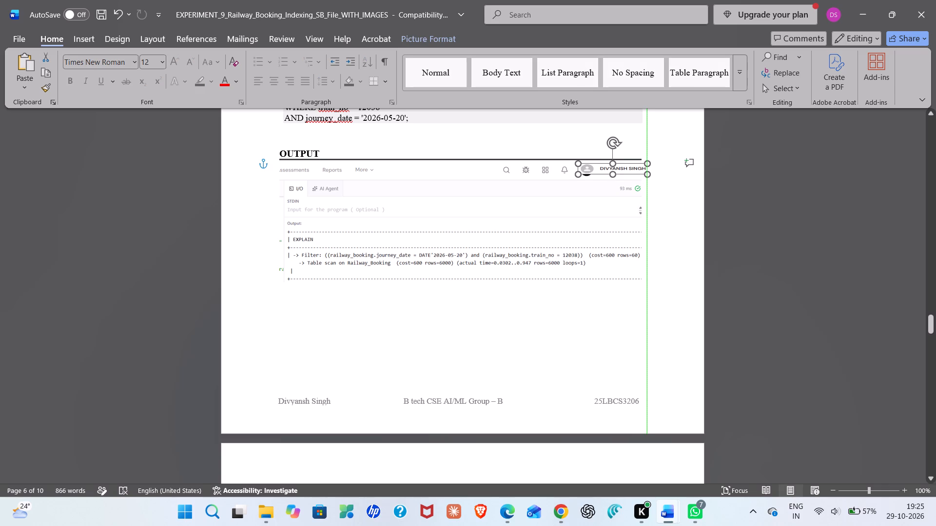
pyautogui.moveTo(581, 173); pyautogui.dragTo(578, 174)
pyautogui.moveTo(578, 174); pyautogui.dragTo(602, 172)
pyautogui.moveTo(602, 172); pyautogui.dragTo(591, 177)
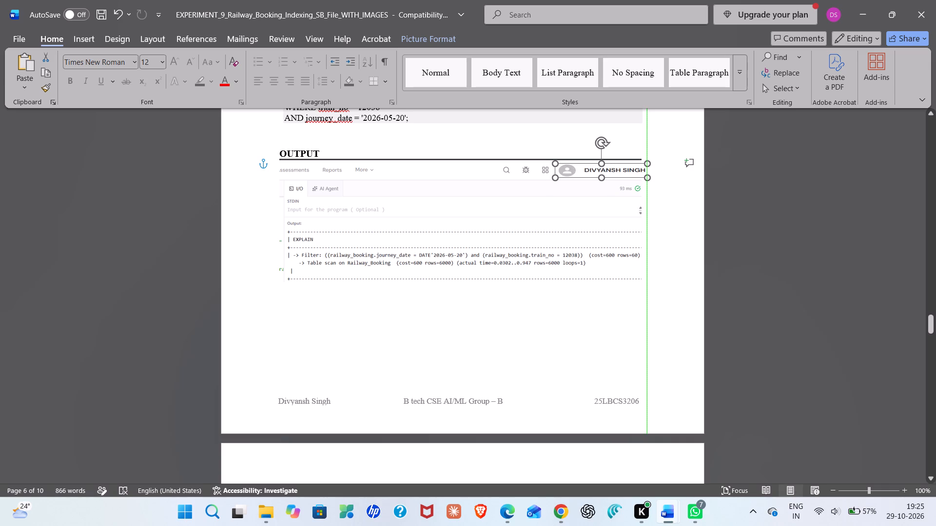
pyautogui.moveTo(591, 177); pyautogui.dragTo(600, 175)
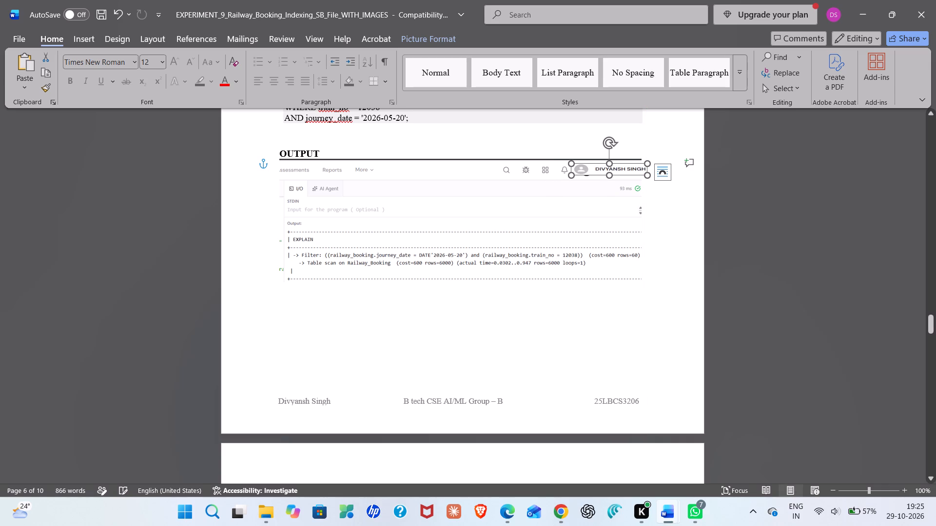
pyautogui.click(608, 173)
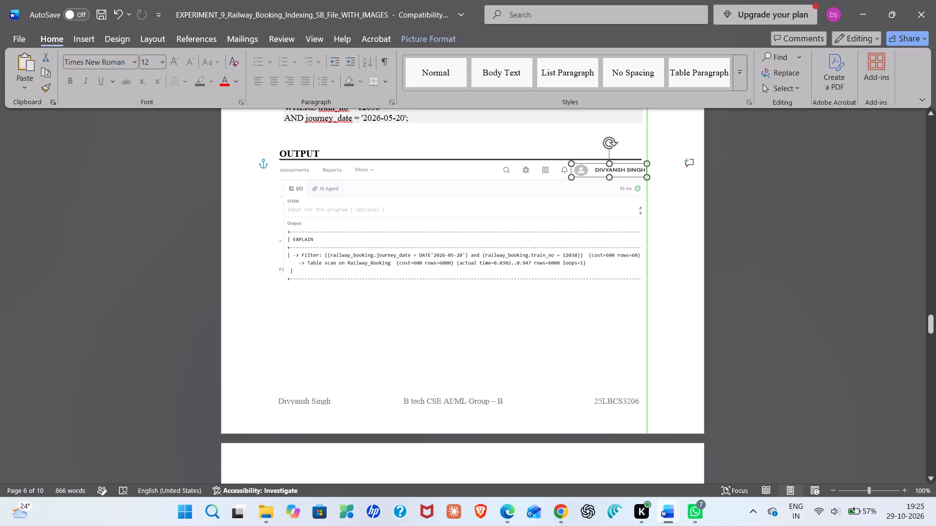
pyautogui.click(592, 147)
# Paste the name picture at the 3.2 OUTPUT heading and move it over the existing avatar and name in the 3.2 output screenshot.
pyautogui.scroll(-3, 592, 147)
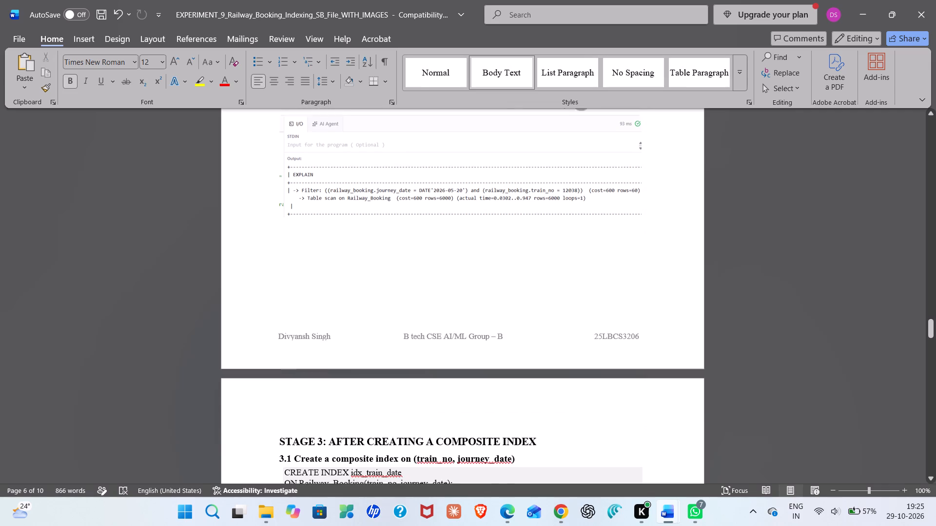
pyautogui.scroll(-4, 592, 147)
pyautogui.scroll(-11, 596, 289)
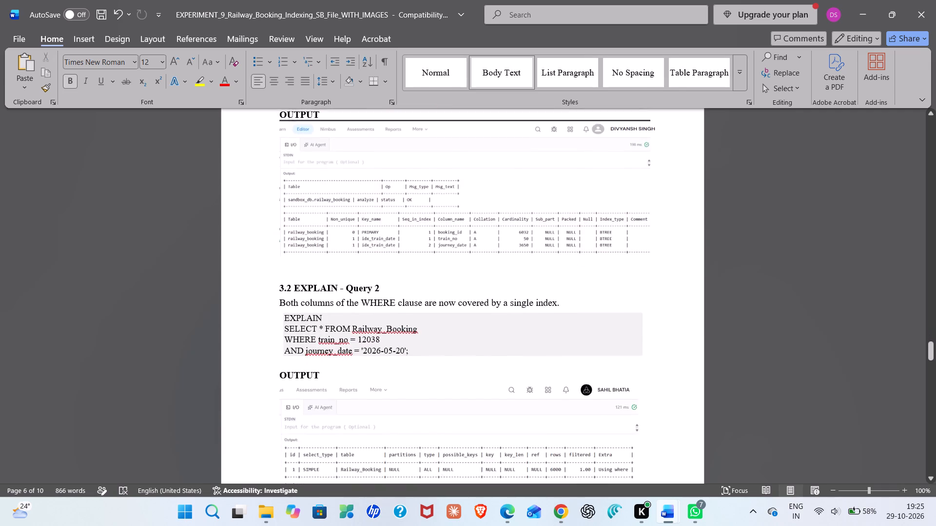
pyautogui.scroll(-2, 605, 308)
pyautogui.click(485, 290)
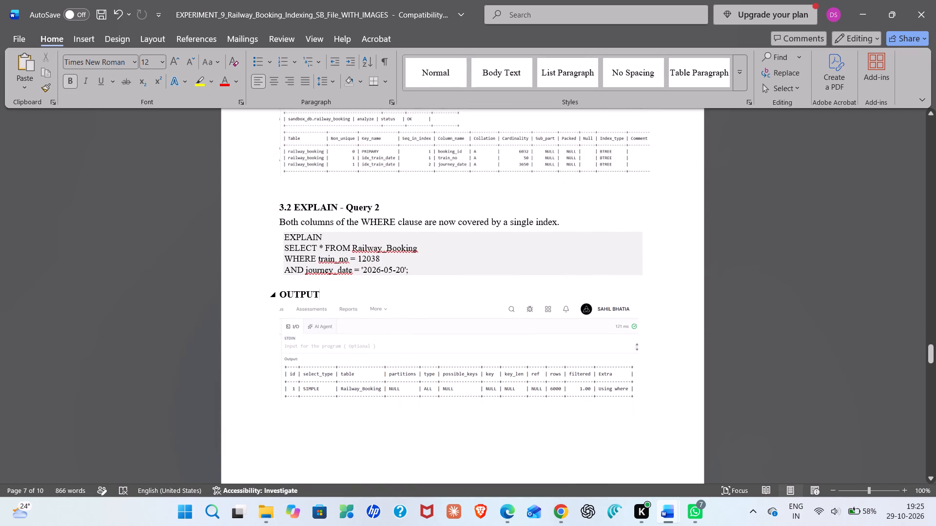
pyautogui.hotkey('ctrl', 'v')
pyautogui.moveTo(314, 292); pyautogui.dragTo(462, 295)
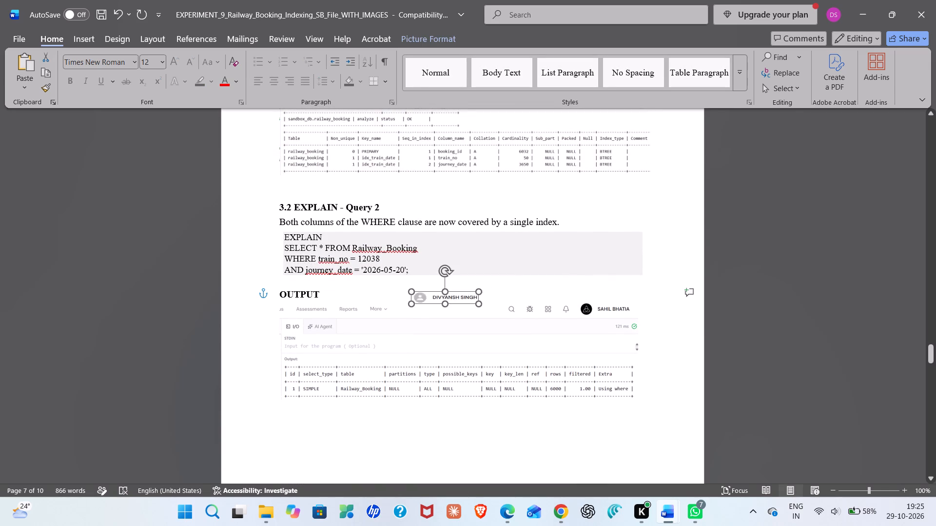
pyautogui.moveTo(462, 295); pyautogui.dragTo(608, 304)
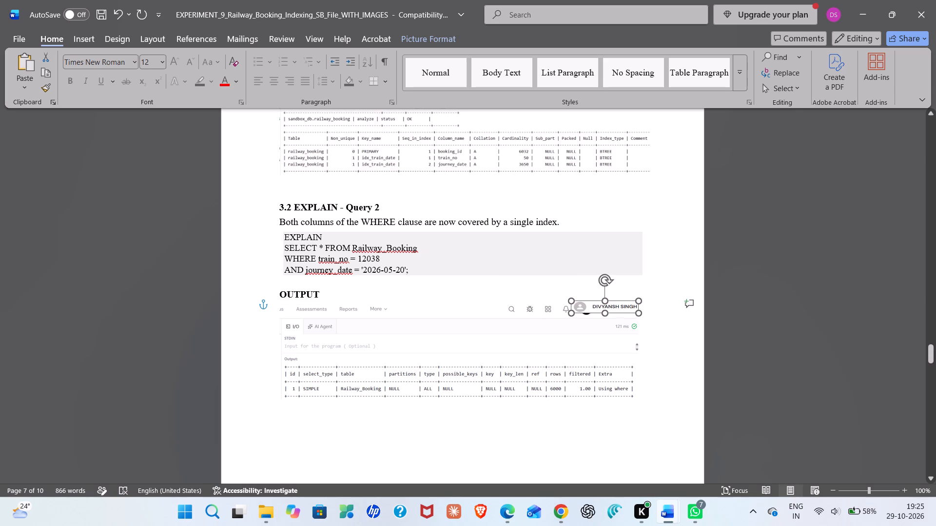
pyautogui.moveTo(608, 304); pyautogui.dragTo(609, 306)
pyautogui.click(608, 296)
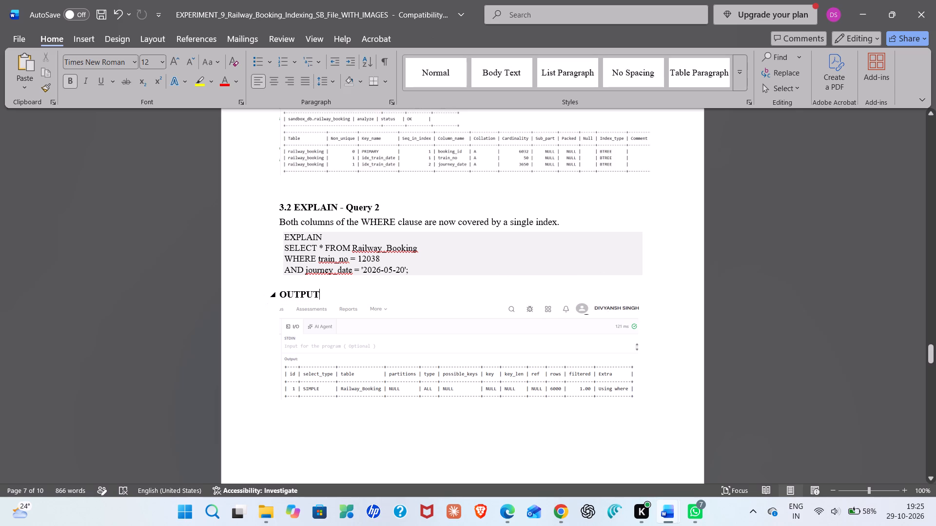
# Fine-tune the size and position of the name picture in the 3.2 output screenshot so the old avatar's edge is hidden.
pyautogui.click(611, 308)
pyautogui.moveTo(639, 314); pyautogui.dragTo(632, 314)
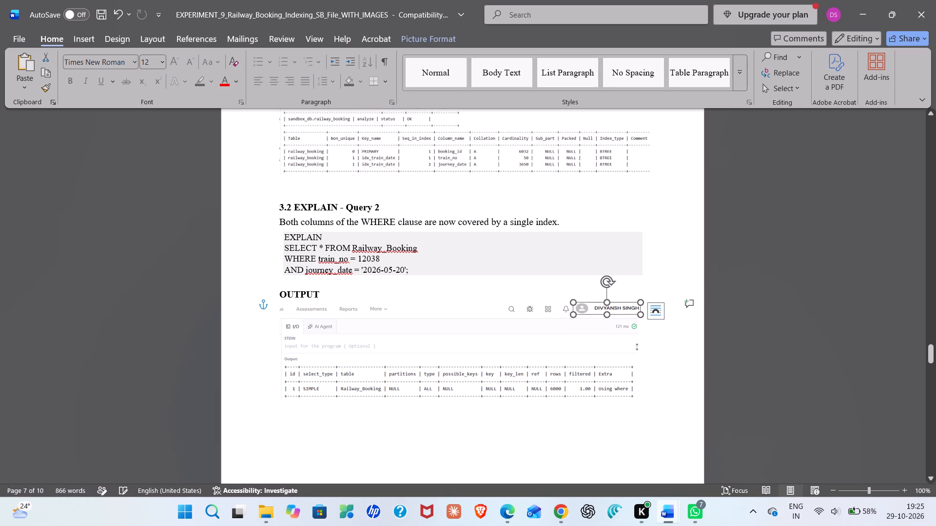
pyautogui.click(629, 307)
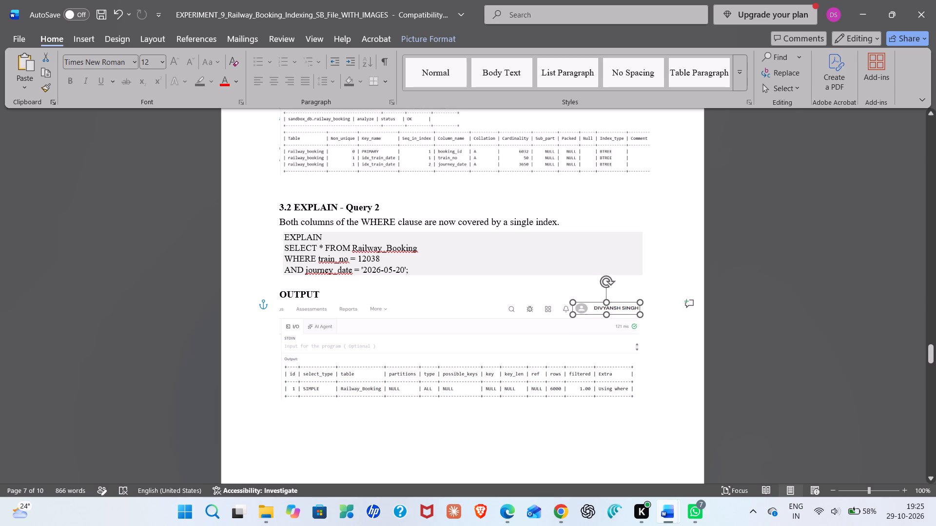
pyautogui.click(596, 287)
pyautogui.click(601, 309)
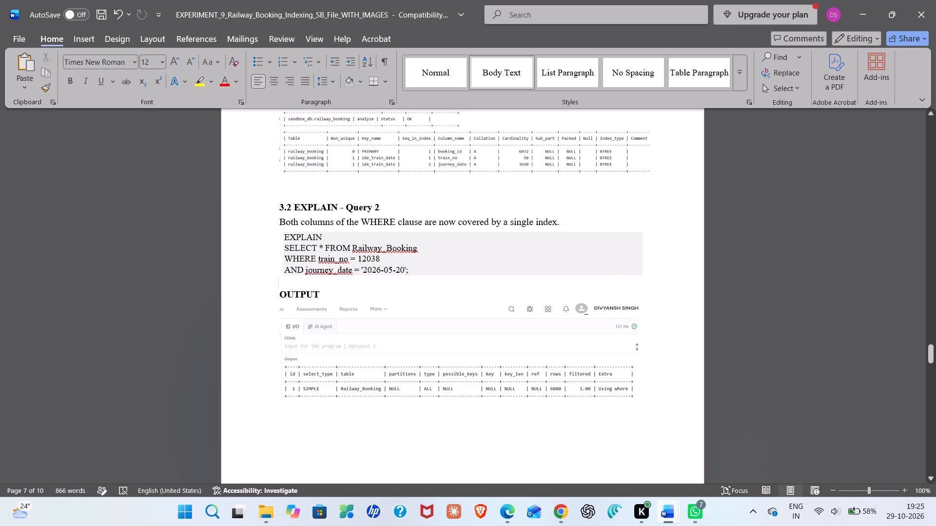
pyautogui.click(604, 314)
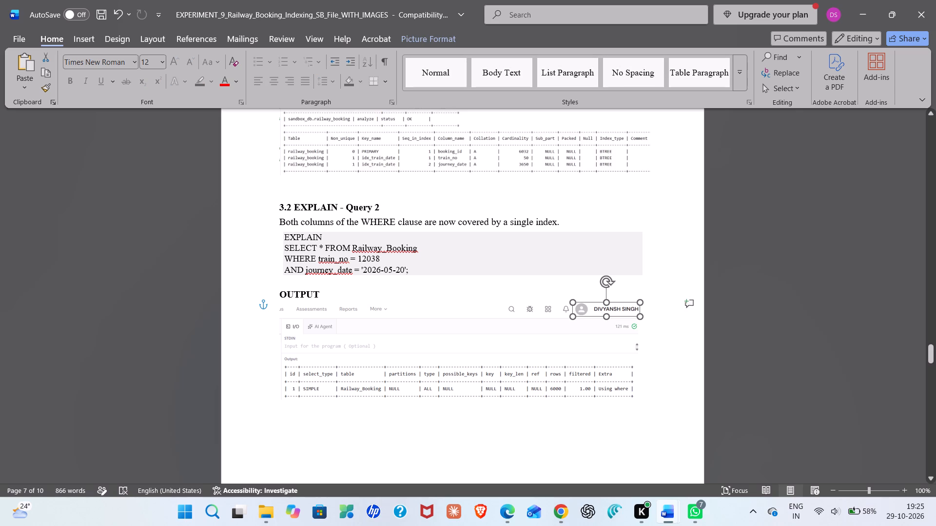
pyautogui.click(586, 289)
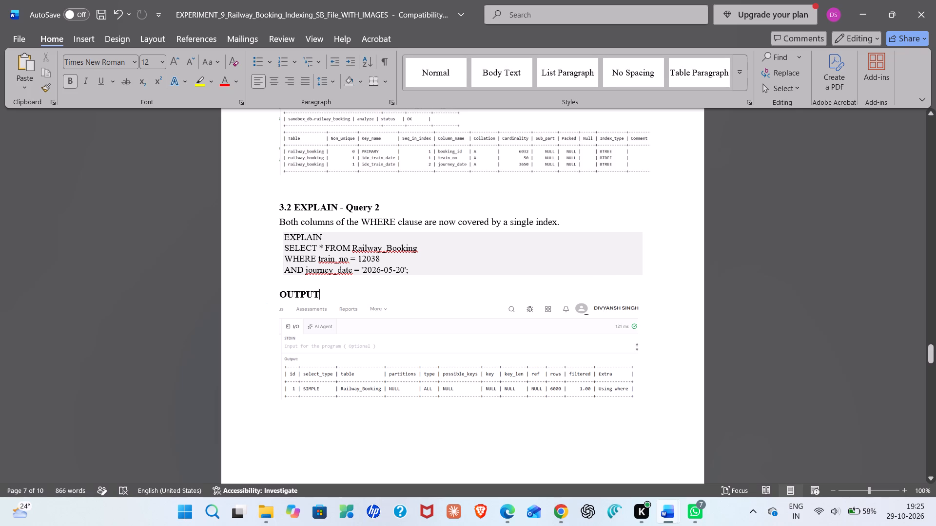
pyautogui.click(603, 307)
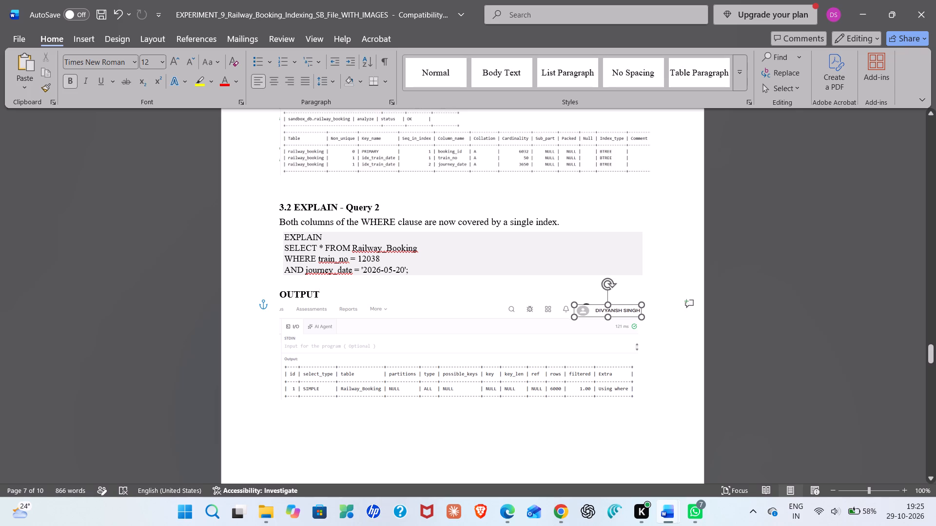
pyautogui.click(592, 298)
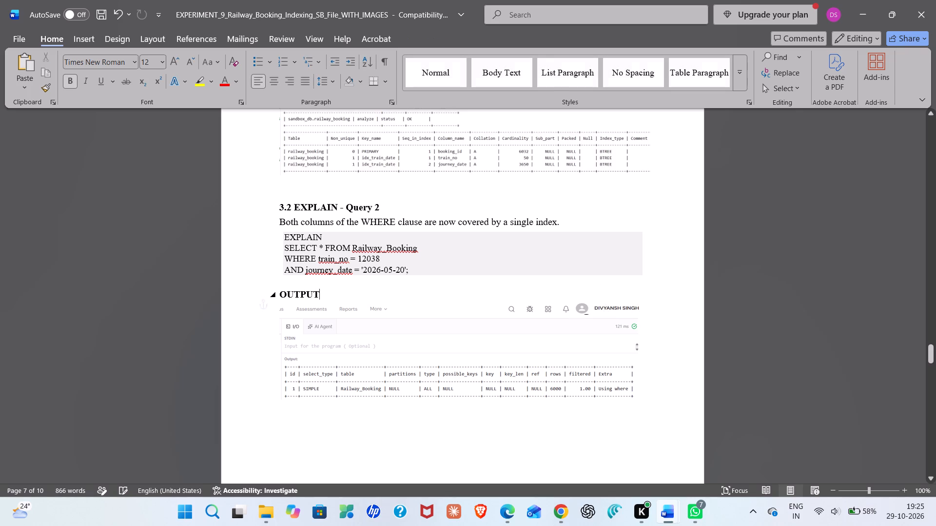
pyautogui.click(596, 307)
pyautogui.click(609, 313)
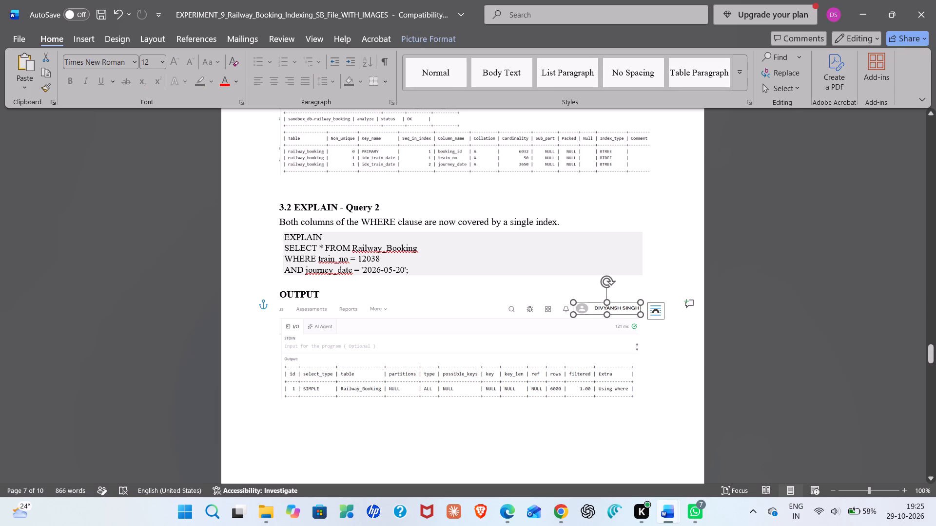
pyautogui.click(581, 289)
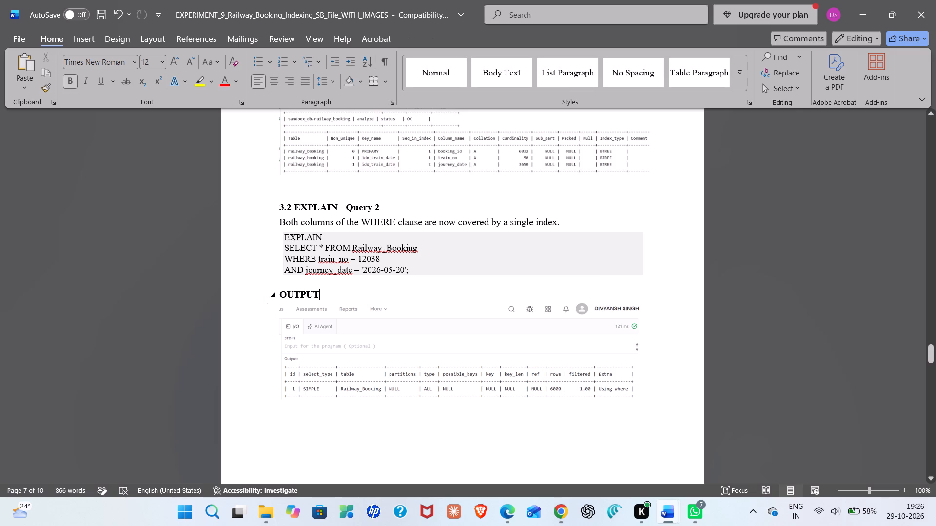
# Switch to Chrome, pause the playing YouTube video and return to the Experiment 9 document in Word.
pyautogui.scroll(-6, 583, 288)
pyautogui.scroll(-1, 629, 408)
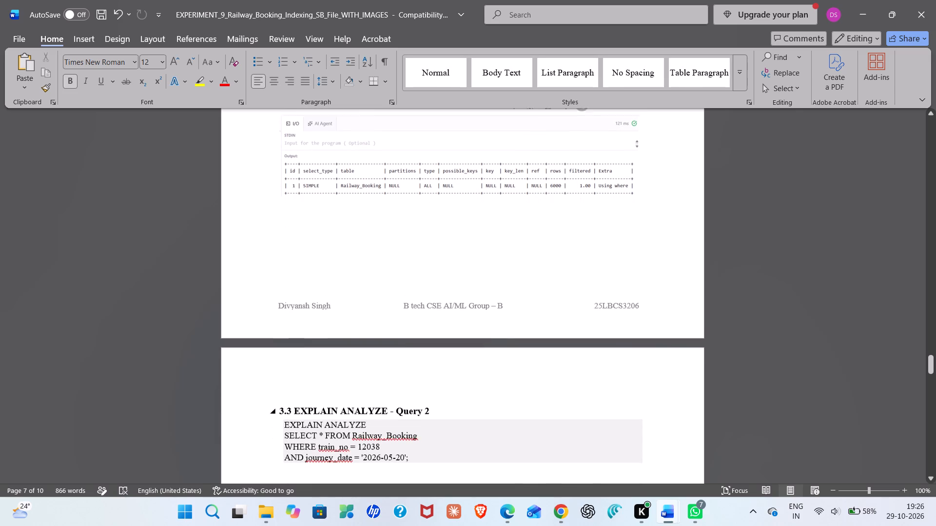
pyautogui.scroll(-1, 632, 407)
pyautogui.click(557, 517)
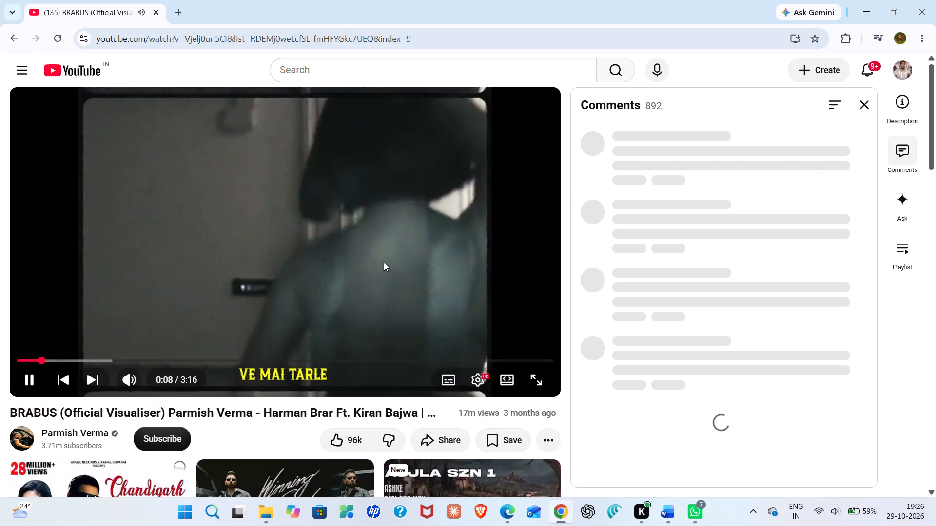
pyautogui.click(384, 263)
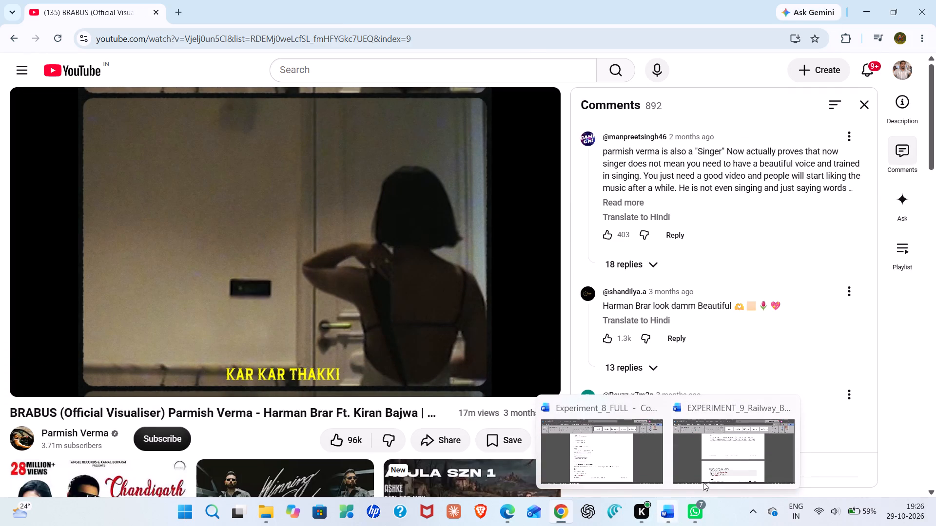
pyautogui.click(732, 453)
# Paste the name picture under the 3.3 EXPLAIN ANALYZE query and align it over the existing name in the 3.3 output screenshot.
pyautogui.scroll(-5, 621, 368)
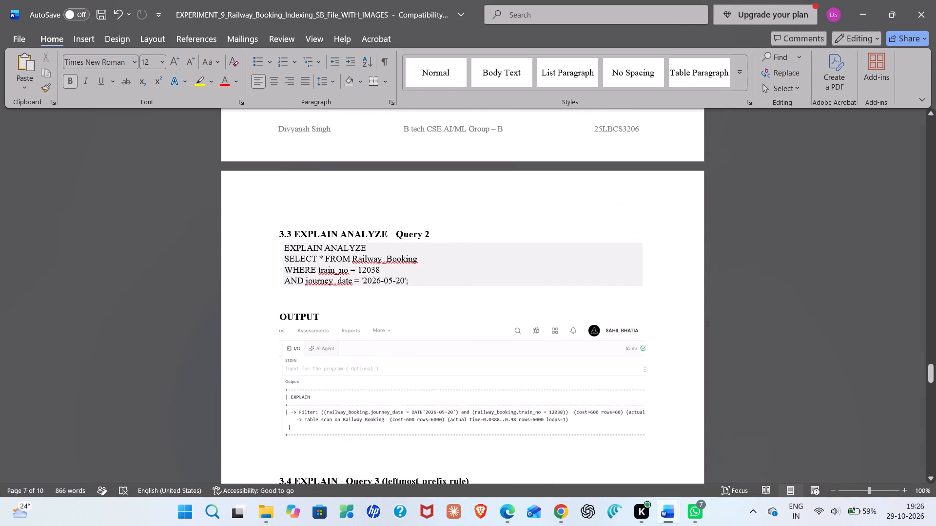
pyautogui.click(444, 303)
pyautogui.hotkey('ctrl', 'v')
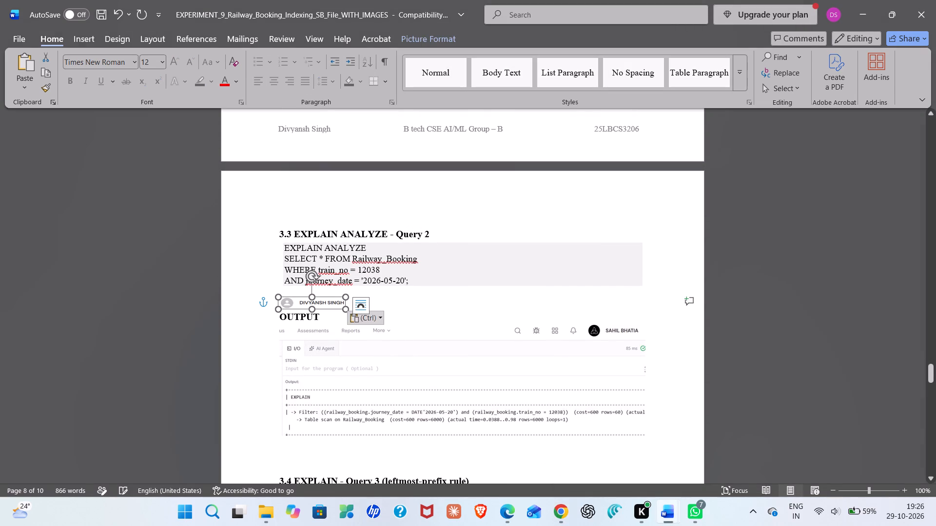
pyautogui.moveTo(297, 303); pyautogui.dragTo(594, 335)
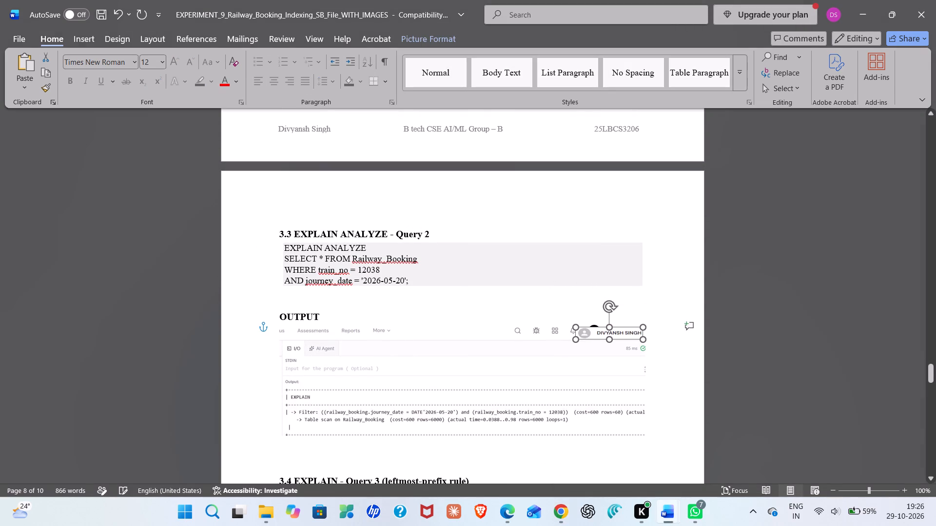
pyautogui.moveTo(594, 335); pyautogui.dragTo(601, 331)
pyautogui.click(595, 313)
# Paste the name picture under the 3.4 EXPLAIN query and align it over the existing avatar and name in the 3.4 output screenshot.
pyautogui.scroll(-10, 595, 313)
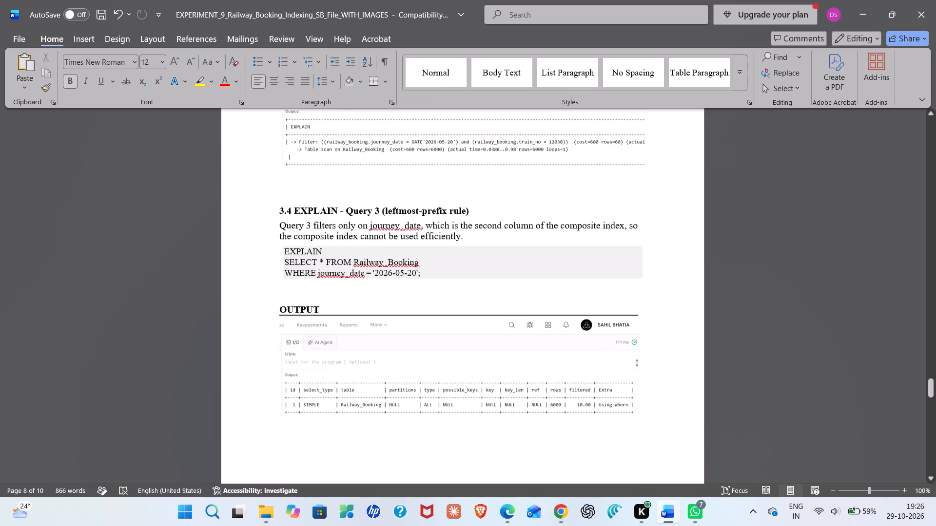
pyautogui.click(295, 260)
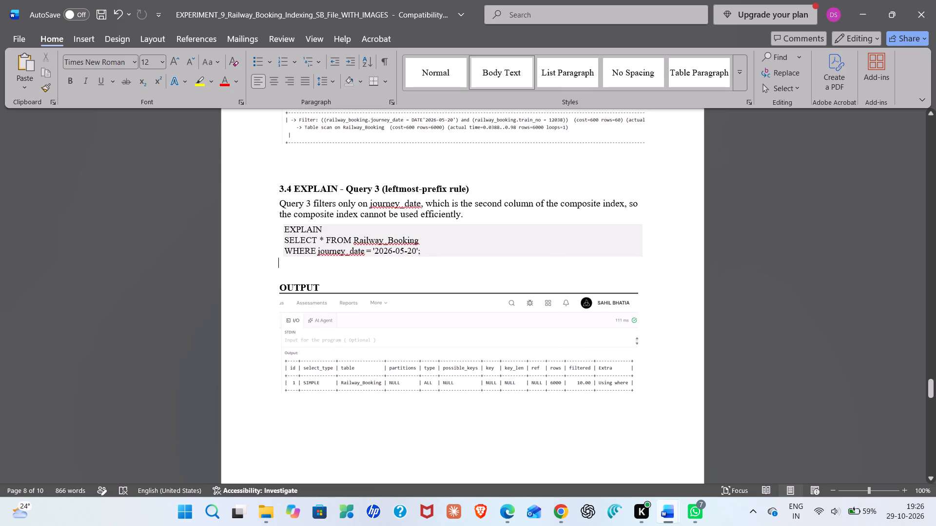
pyautogui.hotkey('ctrl', 'v')
pyautogui.moveTo(305, 262); pyautogui.dragTo(508, 286)
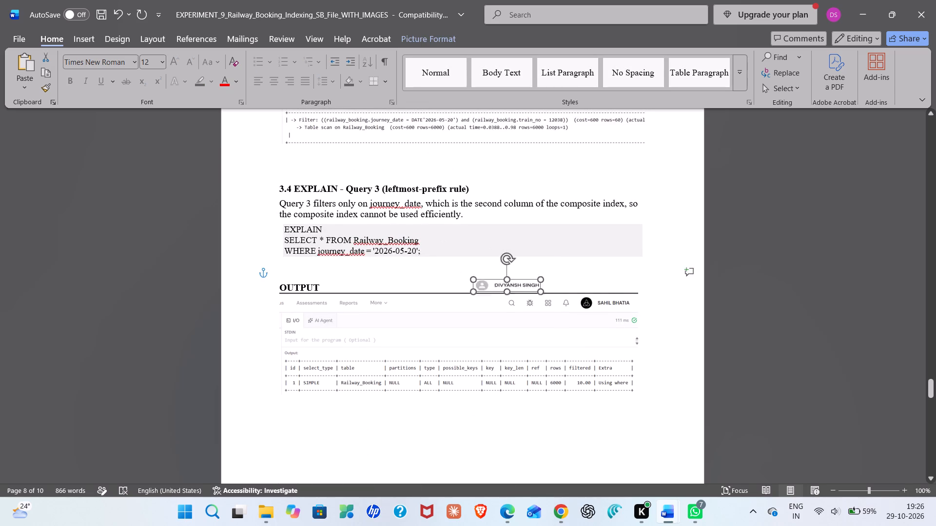
pyautogui.moveTo(508, 286); pyautogui.dragTo(600, 312)
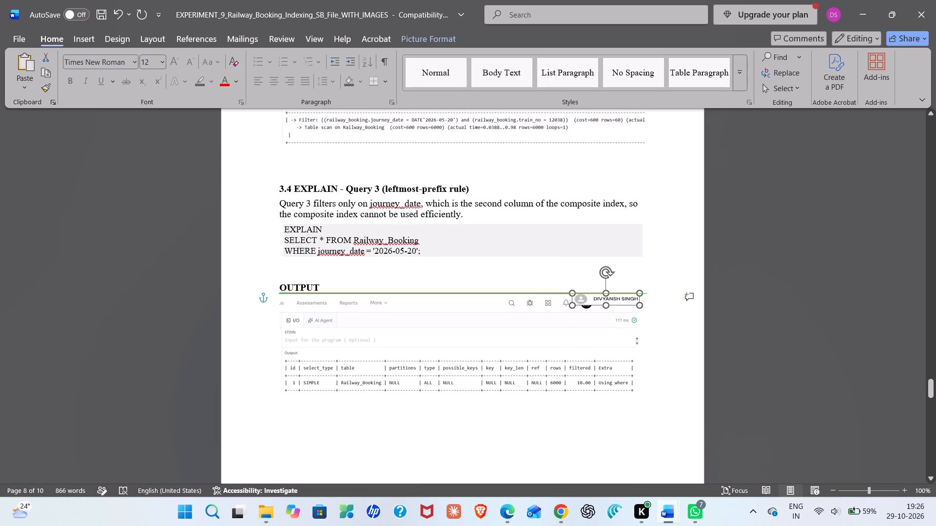
pyautogui.moveTo(600, 312); pyautogui.dragTo(601, 301)
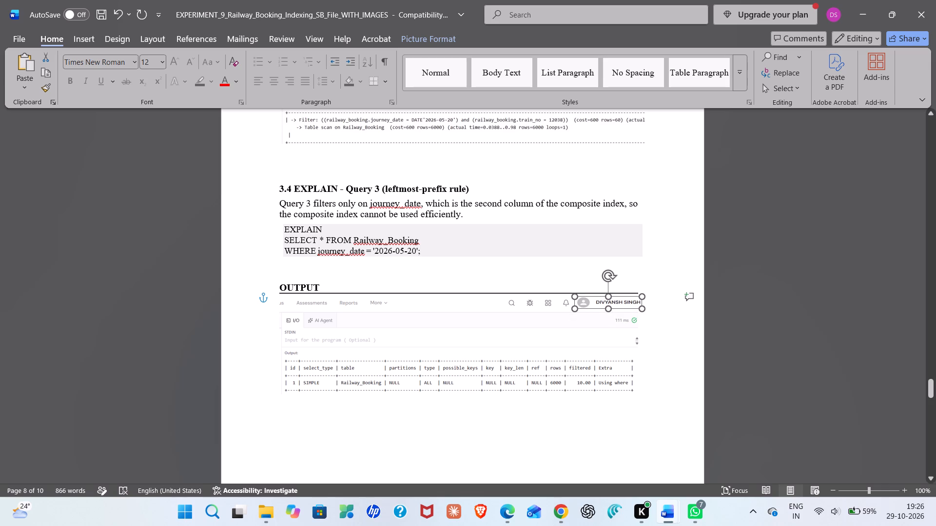
pyautogui.moveTo(601, 301); pyautogui.dragTo(601, 302)
pyautogui.click(581, 283)
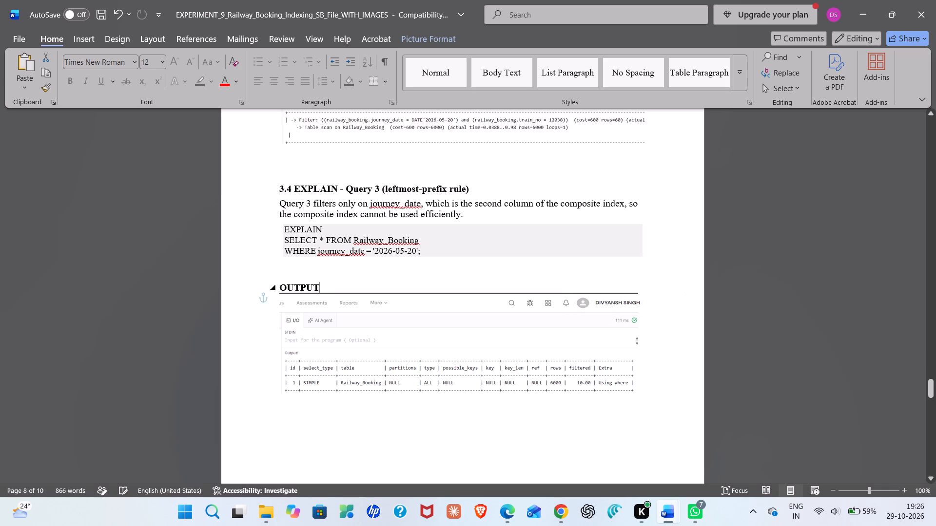
# Paste the name picture under the 3.5 EXPLAIN ANALYZE query and align it over the existing avatar and name in the 3.5 output screenshot.
pyautogui.scroll(-12, 581, 283)
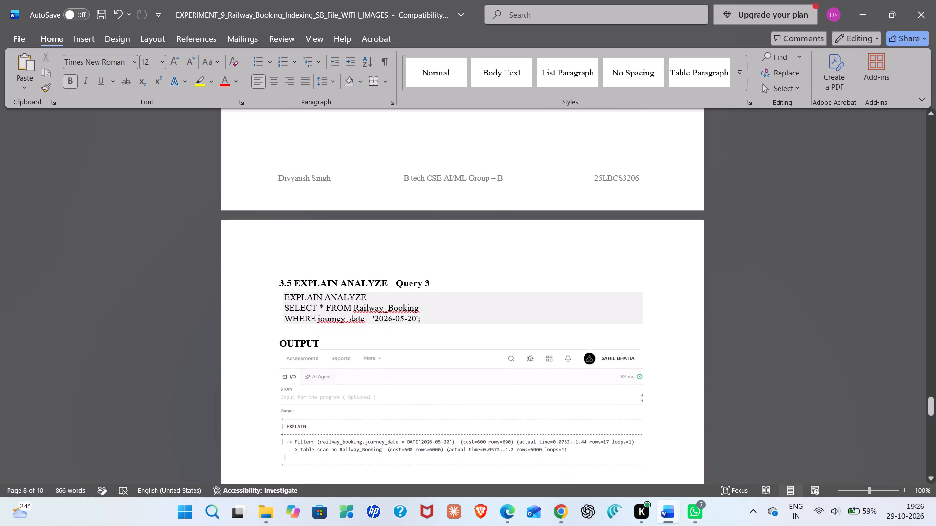
pyautogui.click(378, 247)
pyautogui.click(362, 331)
pyautogui.hotkey('ctrl', 'v')
pyautogui.moveTo(316, 331); pyautogui.dragTo(472, 333)
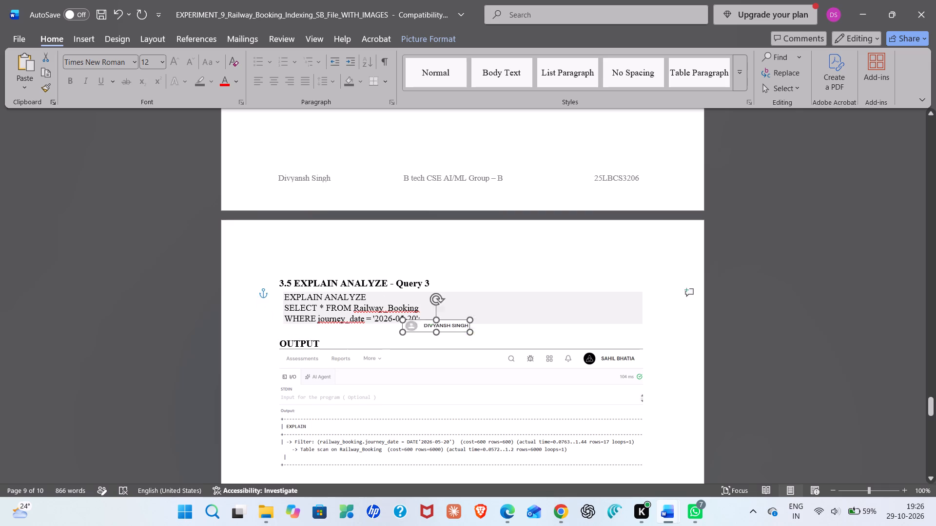
pyautogui.moveTo(472, 333); pyautogui.dragTo(612, 359)
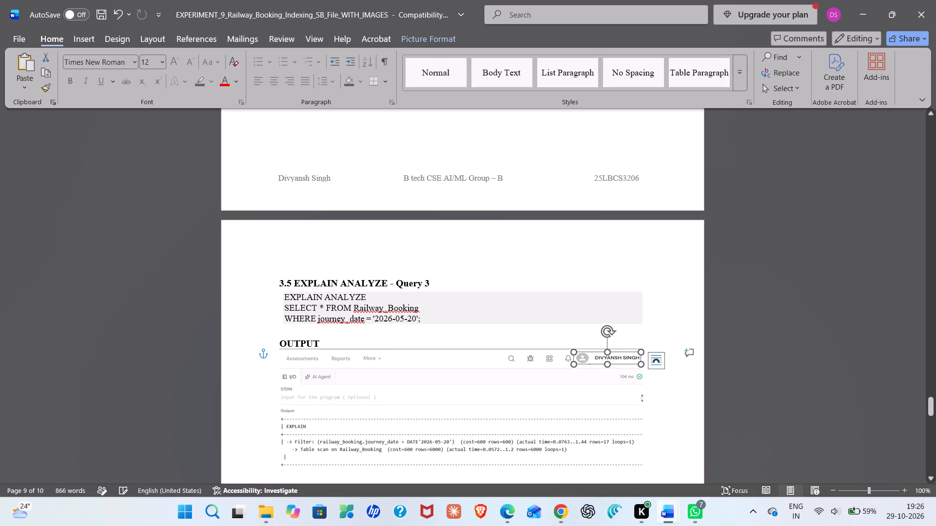
pyautogui.click(585, 358)
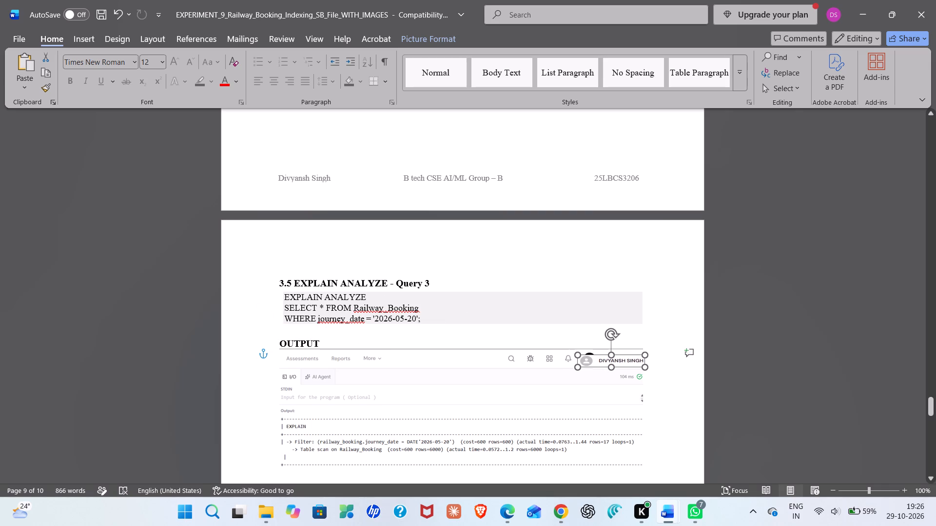
pyautogui.click(581, 332)
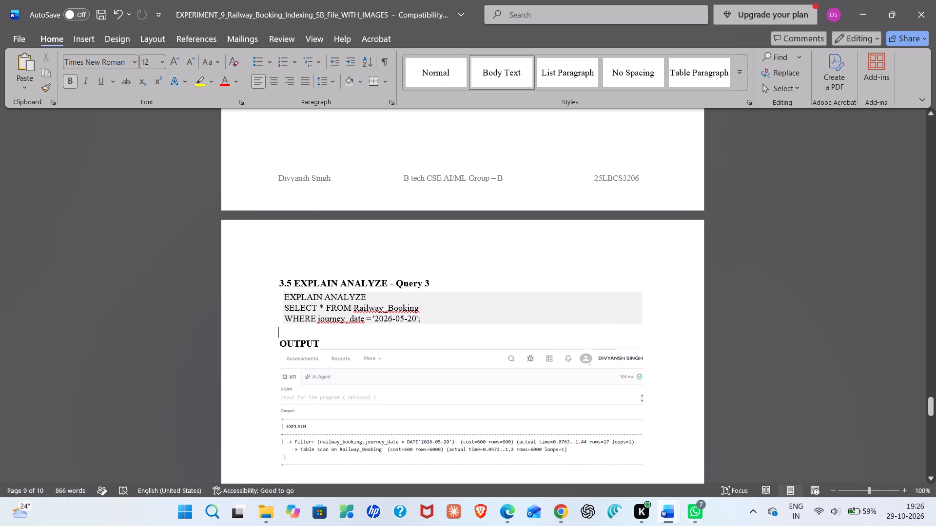
pyautogui.click(592, 357)
pyautogui.click(608, 363)
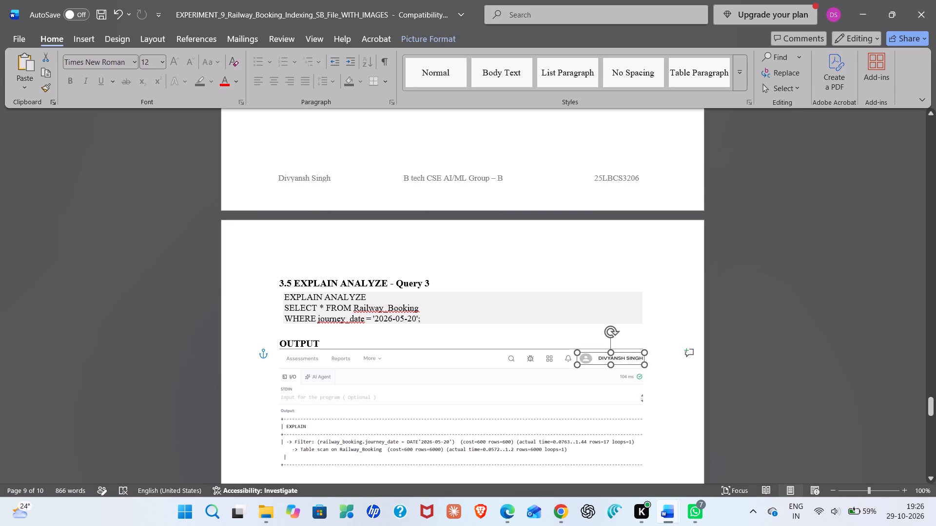
pyautogui.click(580, 341)
# Stretch the name picture in the 3.5 output screenshot slightly downward so it fully covers the old avatar.
pyautogui.scroll(-3, 580, 340)
pyautogui.click(605, 273)
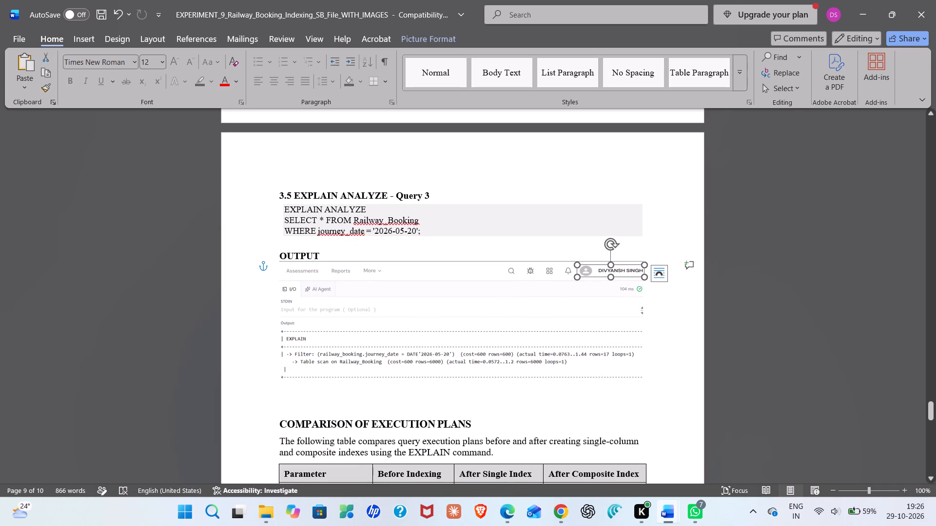
pyautogui.moveTo(613, 275); pyautogui.dragTo(615, 282)
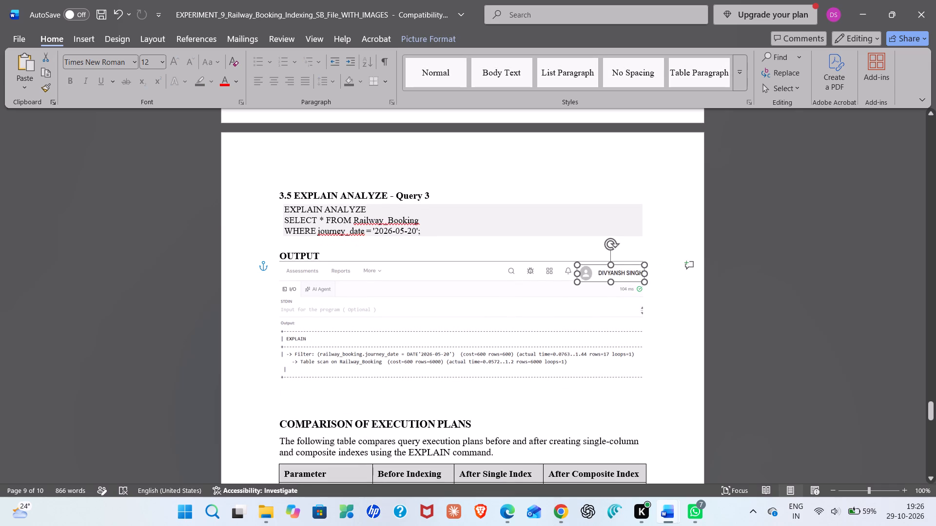
pyautogui.moveTo(615, 282); pyautogui.dragTo(617, 278)
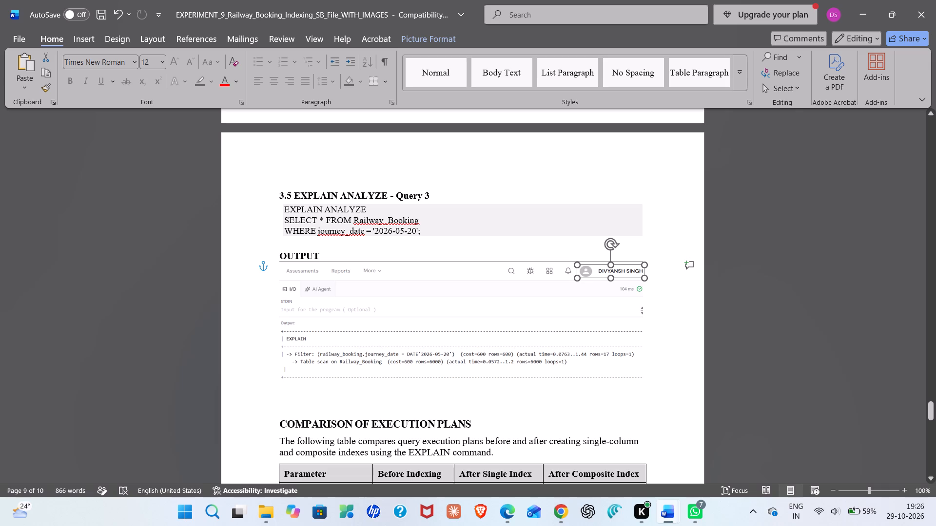
pyautogui.moveTo(617, 278); pyautogui.dragTo(619, 278)
pyautogui.click(589, 244)
# Save the finished Experiment 9 document as a PDF named EXPERIMENT_9_Divyansh in the Downloads folder.
pyautogui.scroll(-4, 577, 221)
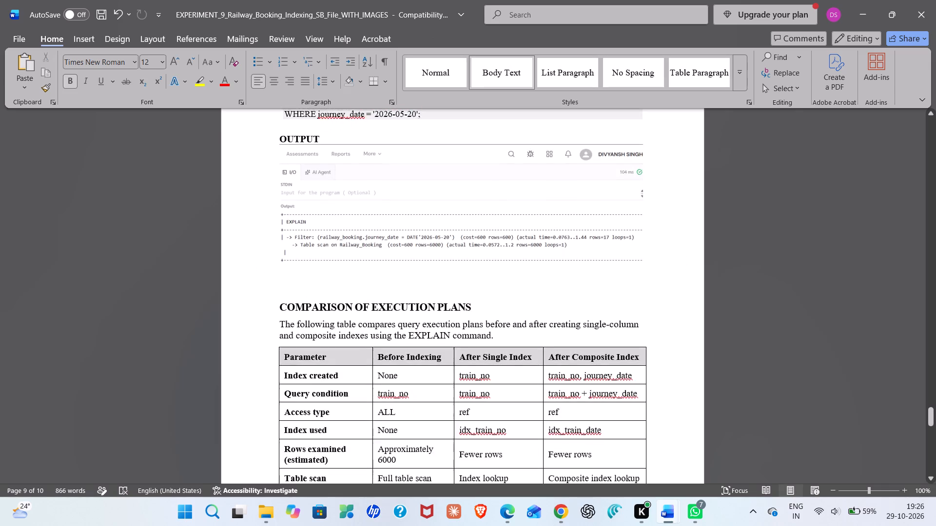
pyautogui.scroll(-16, 574, 227)
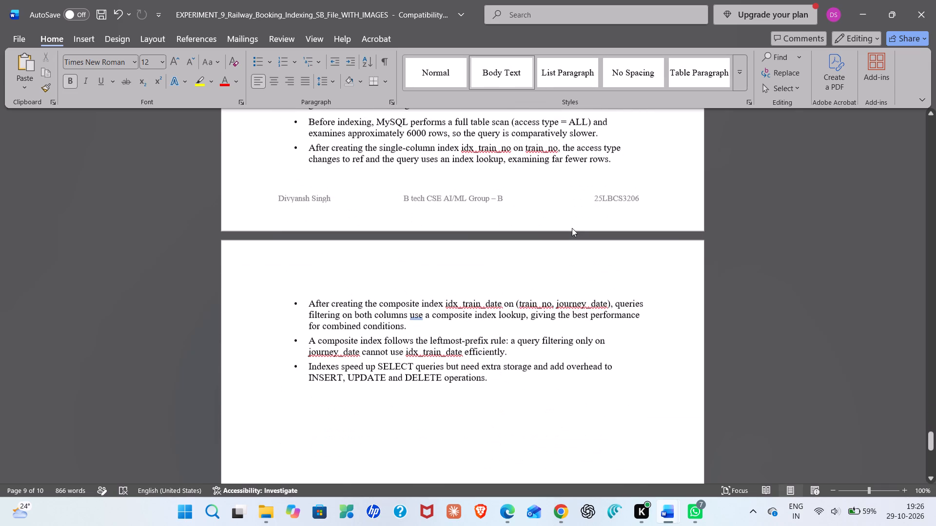
pyautogui.scroll(-6, 572, 228)
pyautogui.scroll(-18, 572, 228)
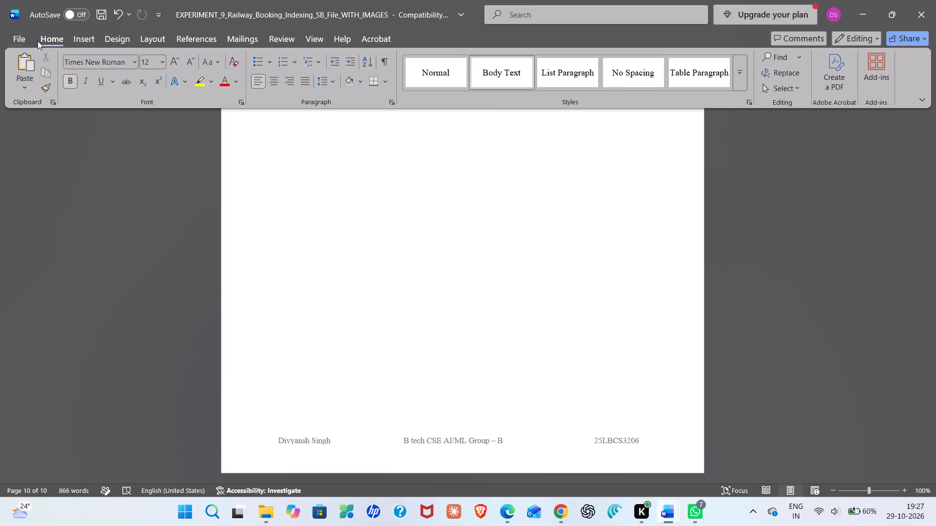
pyautogui.click(23, 38)
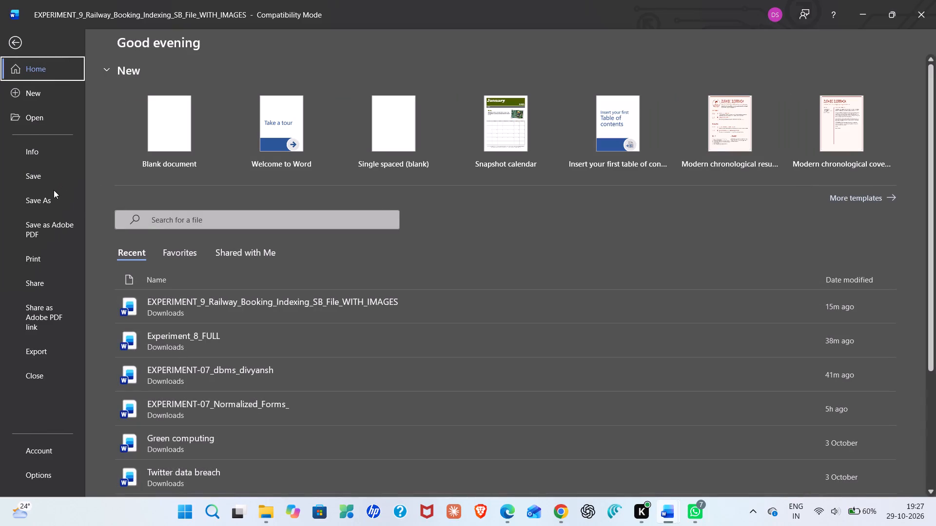
pyautogui.click(53, 191)
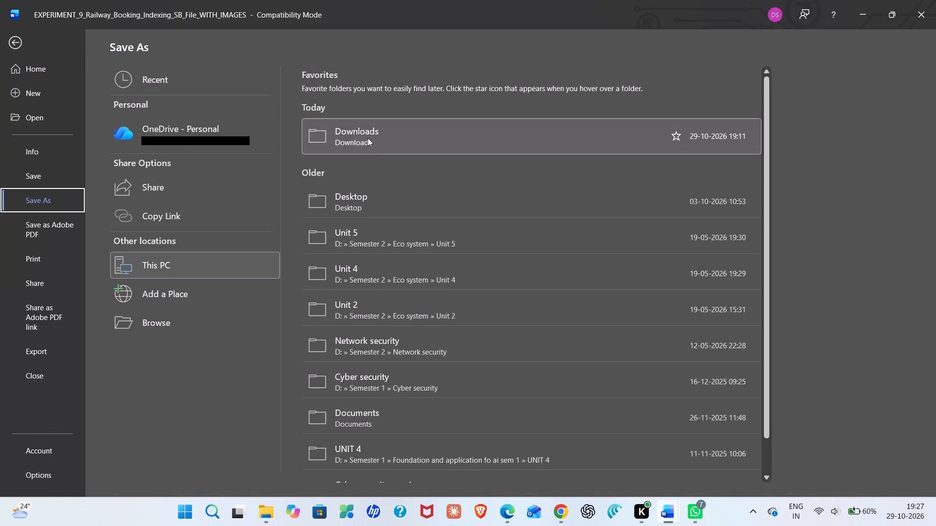
pyautogui.click(368, 138)
pyautogui.click(309, 197)
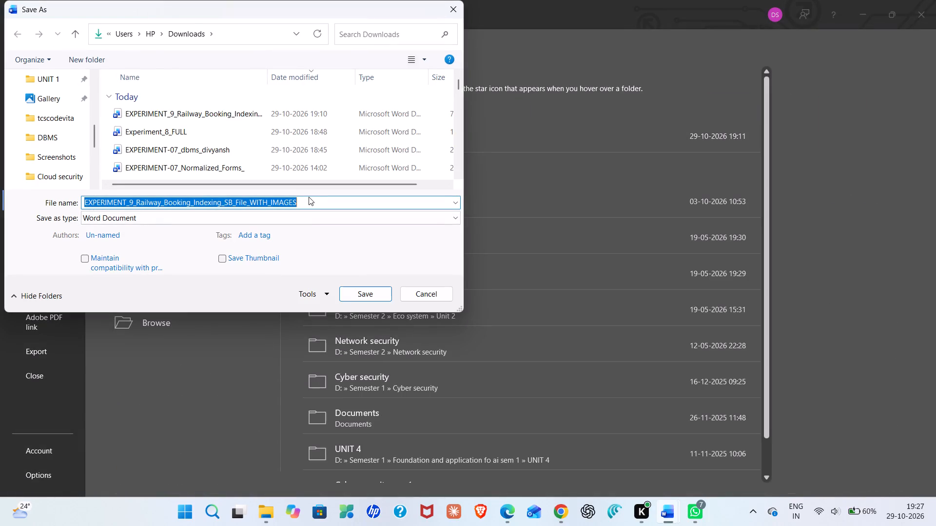
pyautogui.click(328, 207)
pyautogui.press('BackSpace')
pyautogui.press('BackSpace')
pyautogui.press('BackSpace')
pyautogui.press('BackSpace')
pyautogui.press('BackSpace')
pyautogui.press('BackSpace')
pyautogui.press('BackSpace')
pyautogui.press('BackSpace')
pyautogui.press('BackSpace')
pyautogui.press('BackSpace')
pyautogui.press('BackSpace')
pyautogui.press('BackSpace')
pyautogui.press('BackSpace')
pyautogui.press('BackSpace')
pyautogui.press('BackSpace')
pyautogui.press('BackSpace')
pyautogui.press('BackSpace')
pyautogui.press('BackSpace')
pyautogui.press('BackSpace')
pyautogui.press('BackSpace')
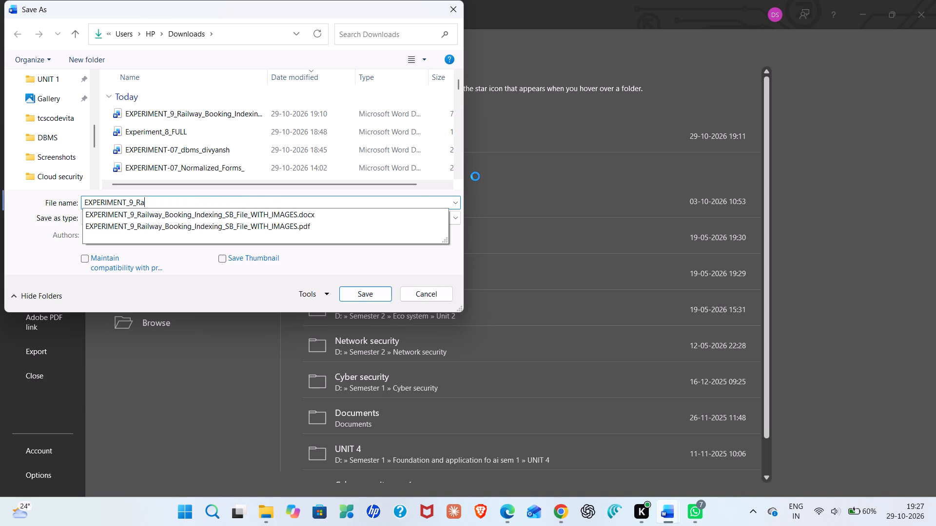
pyautogui.press('BackSpace')
pyautogui.write('Divyansh')
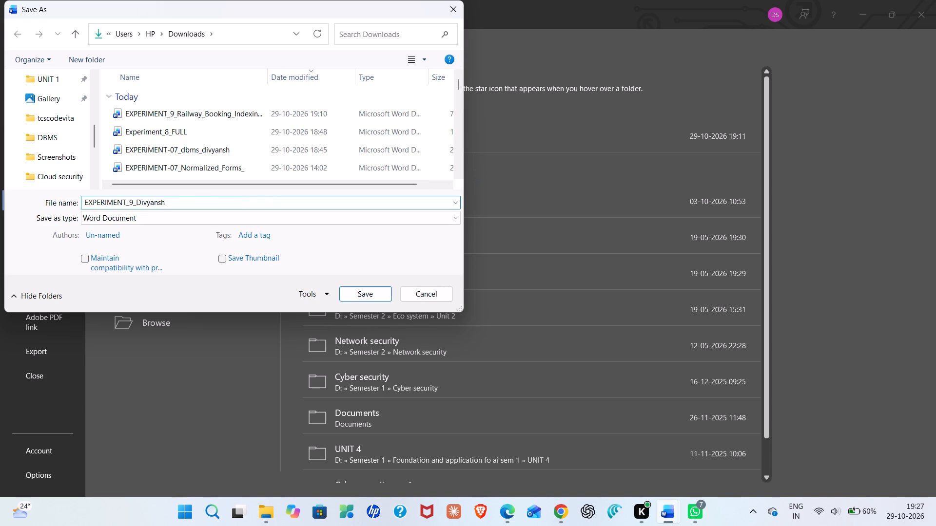
pyautogui.click(439, 218)
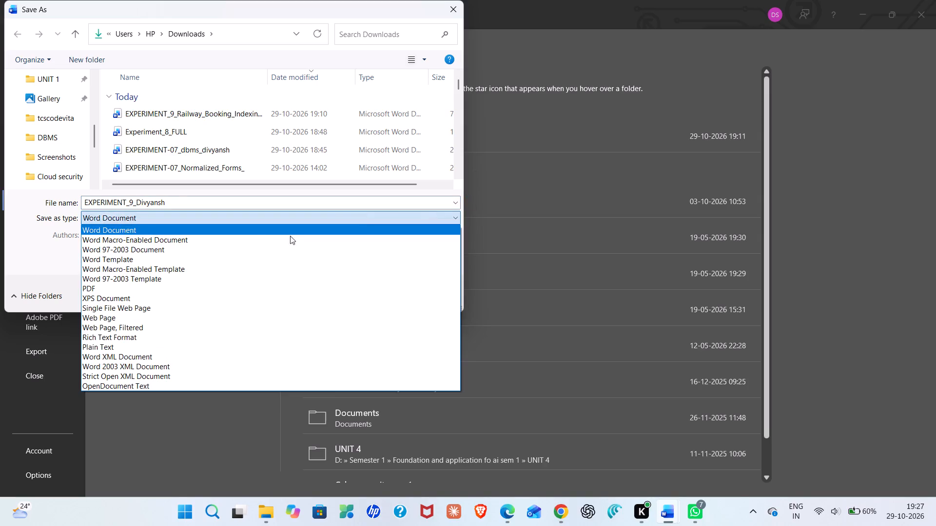
pyautogui.click(201, 286)
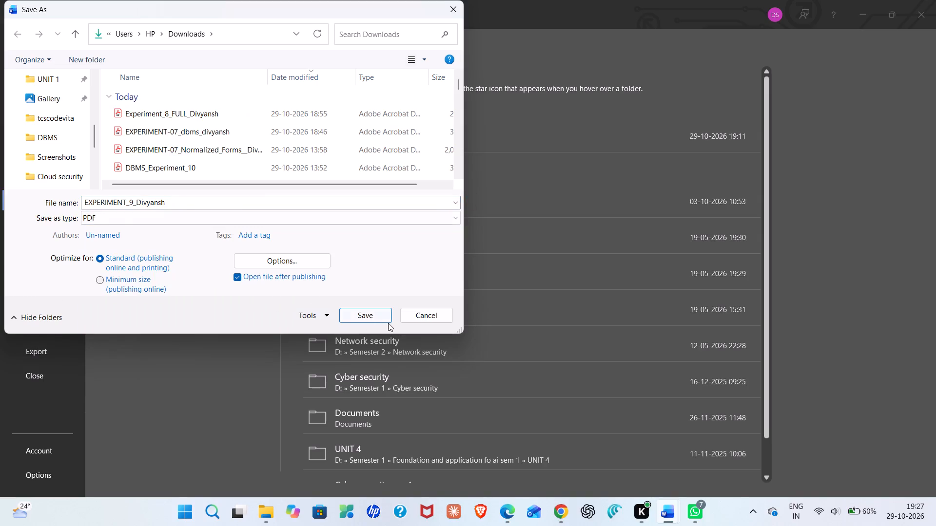
pyautogui.click(379, 319)
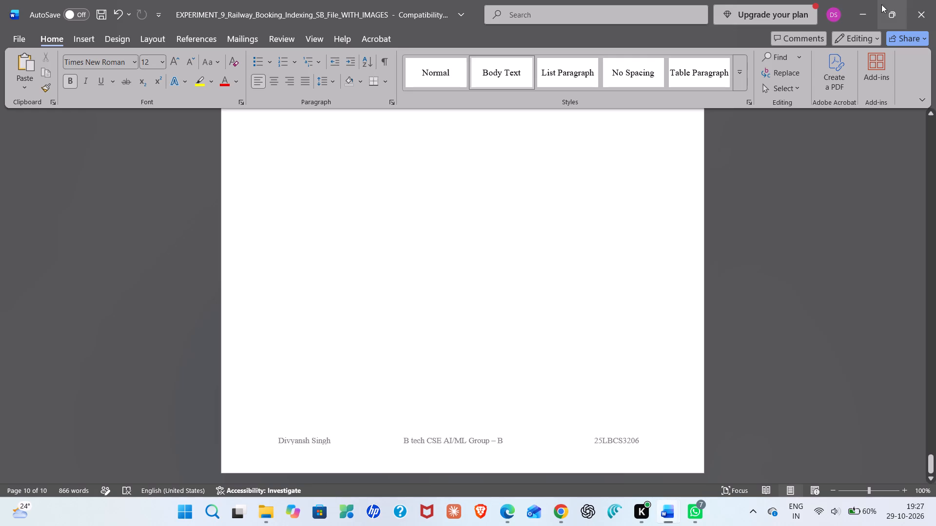
# Switch to Adobe Acrobat and review the pages of the exported Experiment 9 PDF, checking footers and output screenshots.
pyautogui.click(864, 9)
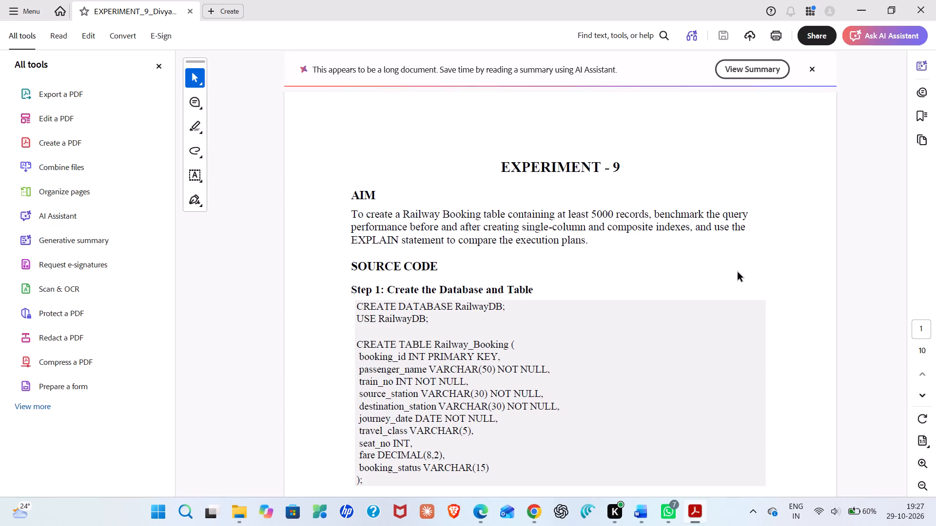
pyautogui.scroll(-11, 737, 272)
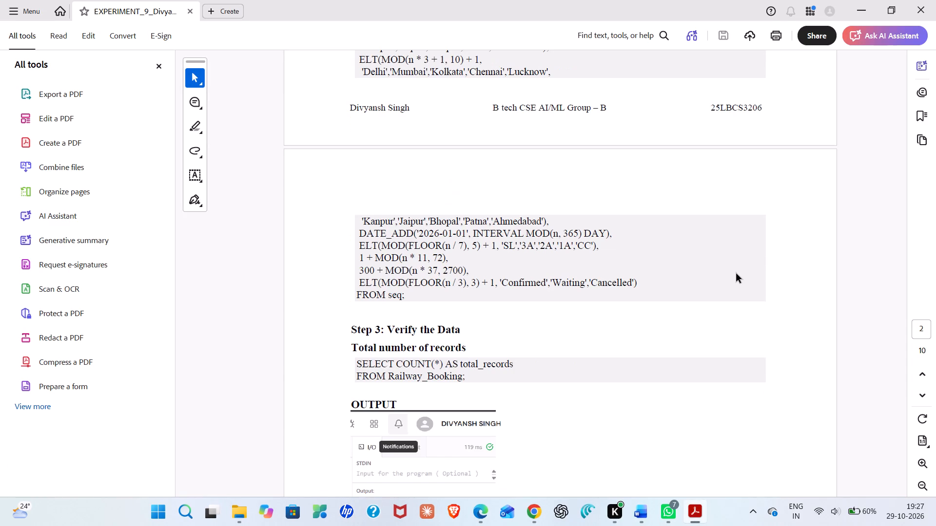
# Review the rest of the exported Experiment 9 PDF from page 2 through page 10, checking the footers and the name in each output screenshot.
pyautogui.scroll(-6, 736, 274)
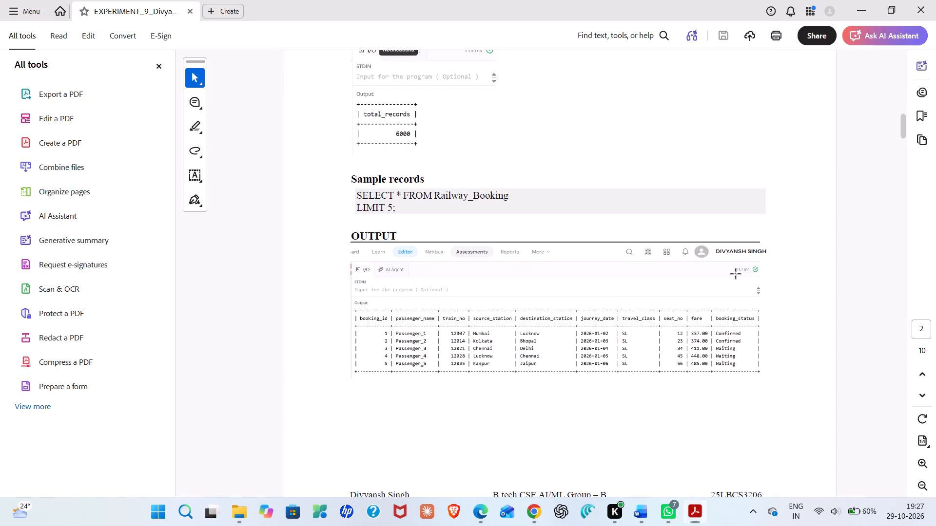
pyautogui.scroll(-7, 736, 274)
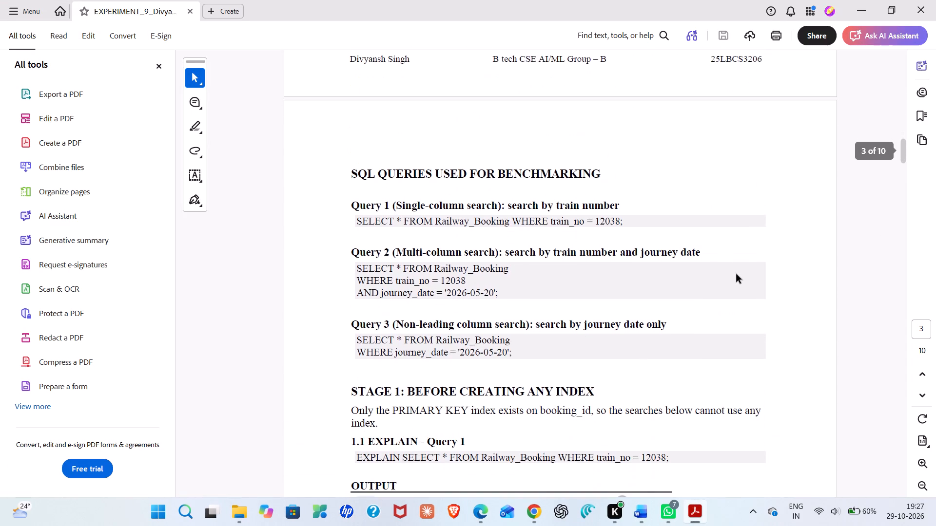
pyautogui.scroll(-10, 736, 274)
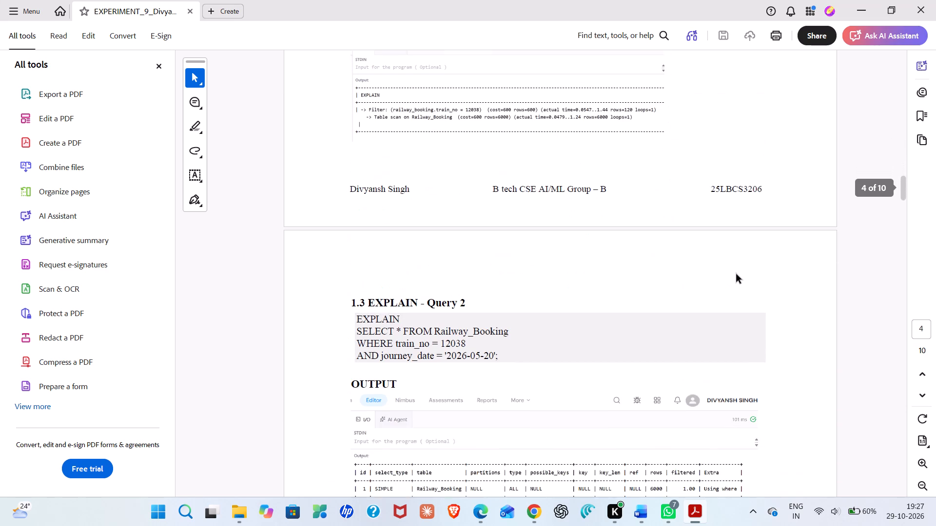
pyautogui.scroll(4, 736, 274)
pyautogui.scroll(-6, 736, 274)
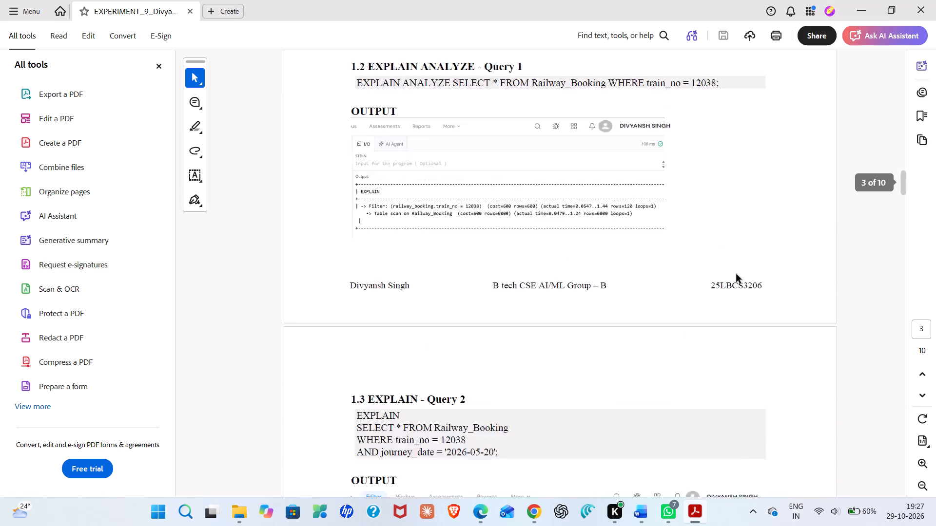
pyautogui.scroll(-12, 736, 274)
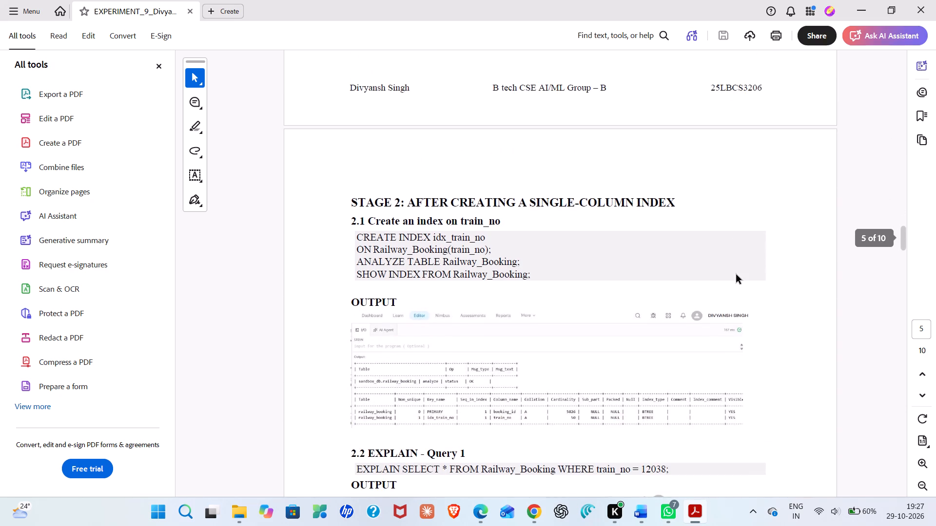
pyautogui.scroll(-11, 736, 275)
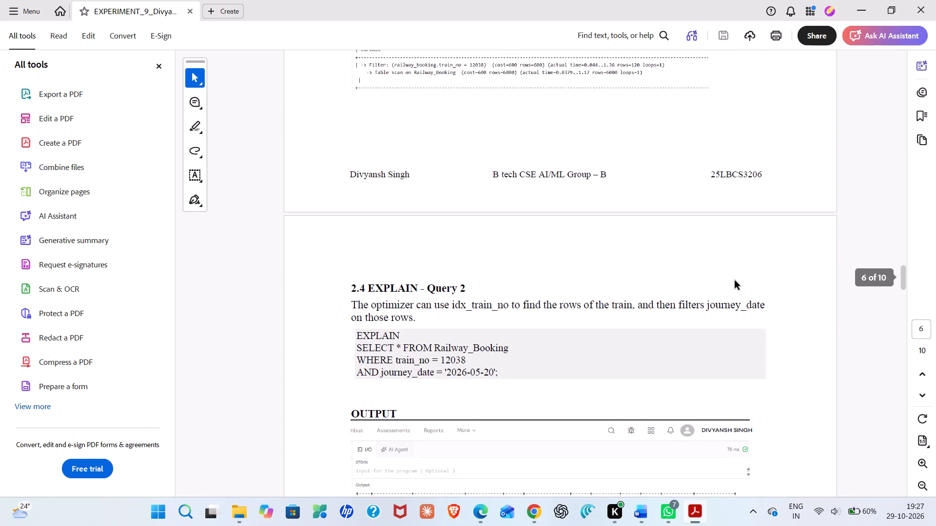
pyautogui.scroll(-16, 735, 281)
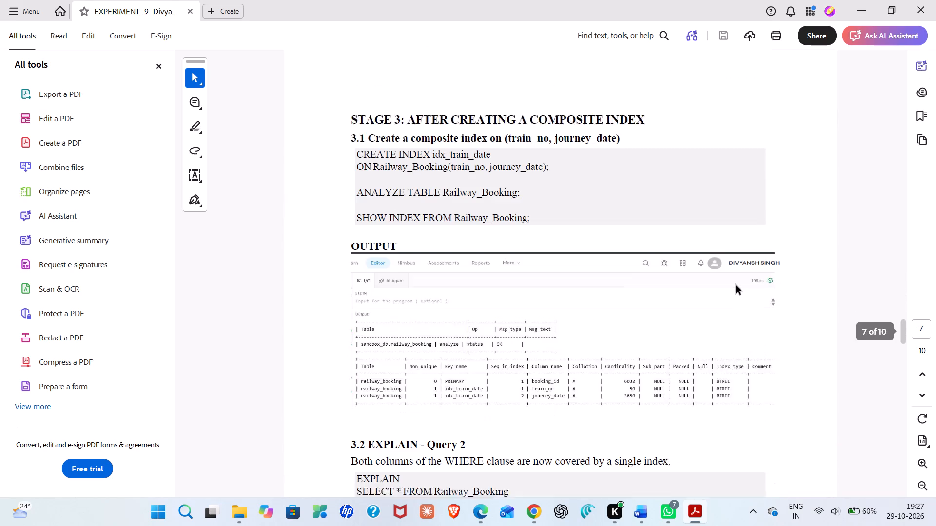
pyautogui.scroll(-14, 736, 285)
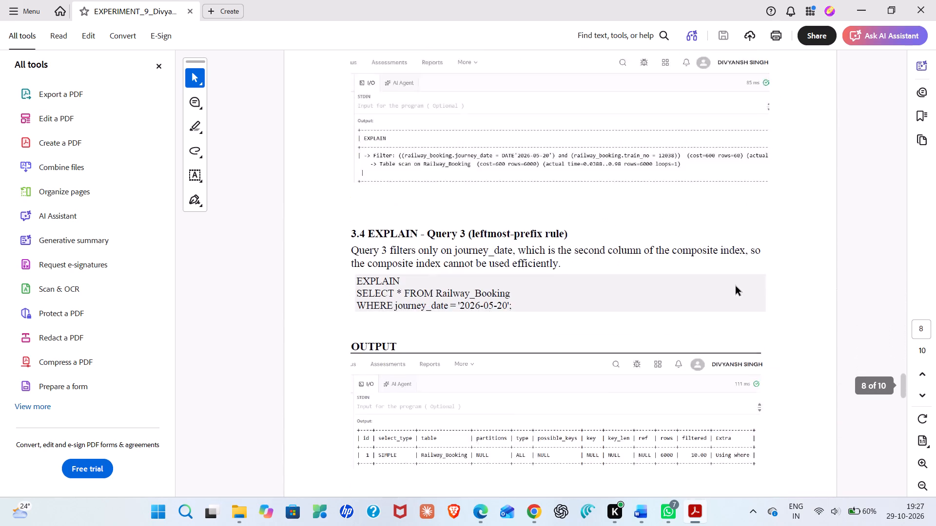
pyautogui.scroll(-15, 736, 286)
pyautogui.scroll(-6, 730, 307)
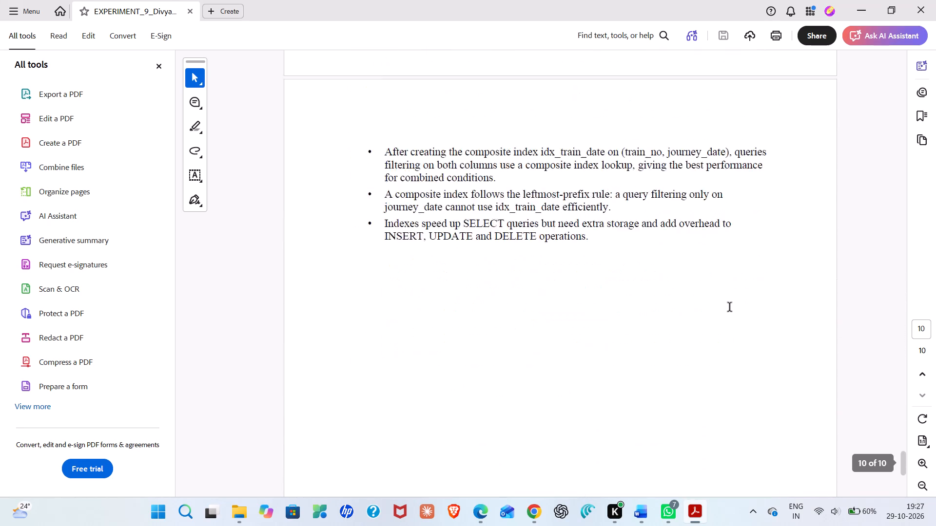
pyautogui.scroll(-8, 730, 308)
# Close the Experiment 9 PDF in Adobe Acrobat and minimize Chrome to return to the ByteXL editor in Edge.
pyautogui.click(935, 0)
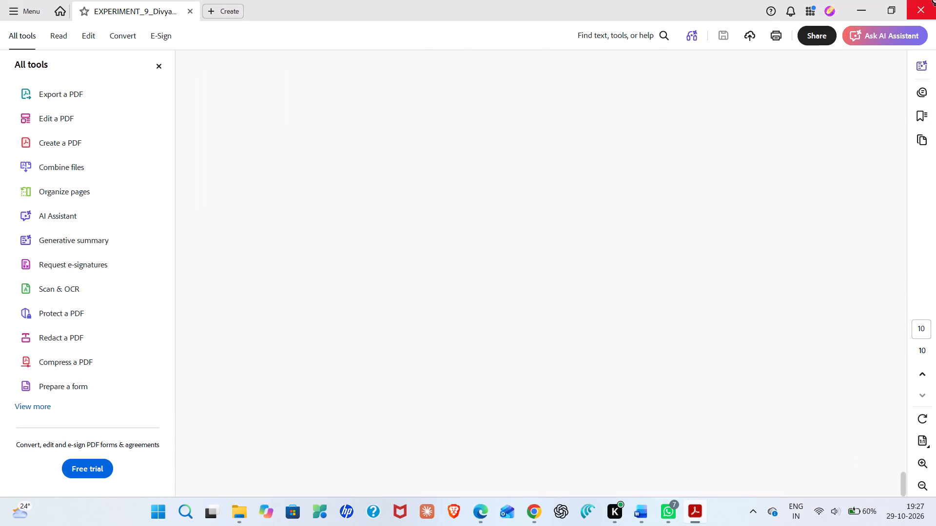
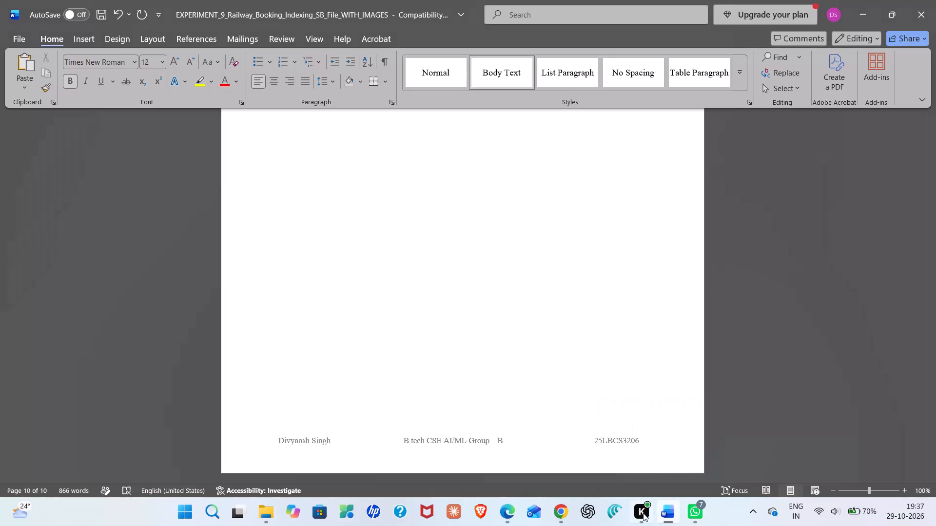
# Switch to iLovePDF in Microsoft Edge, return to the PDF to WORD converter and open the file selection for another PDF.
pyautogui.click(507, 513)
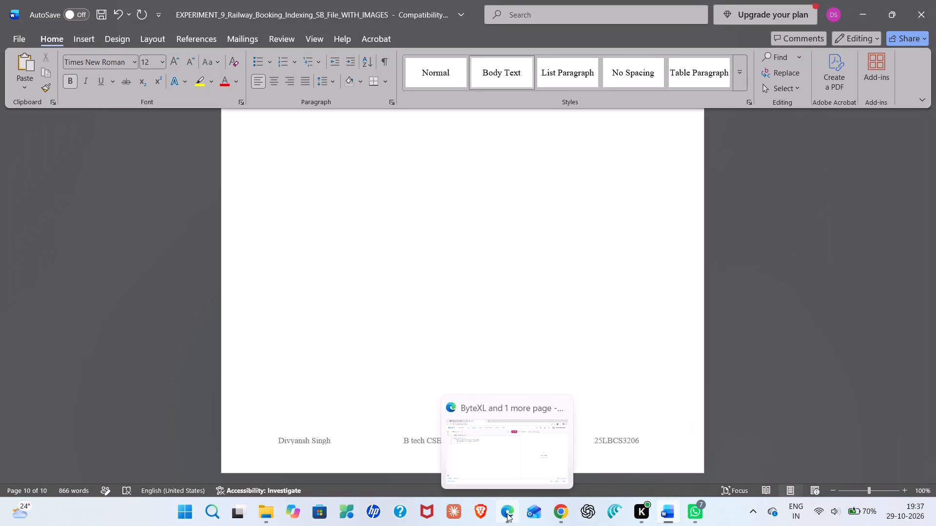
pyautogui.click(103, 8)
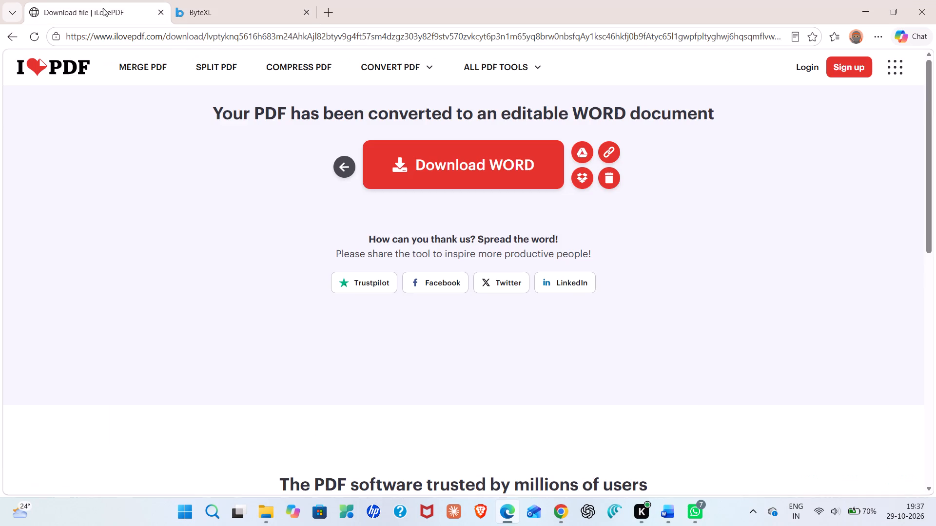
pyautogui.click(344, 166)
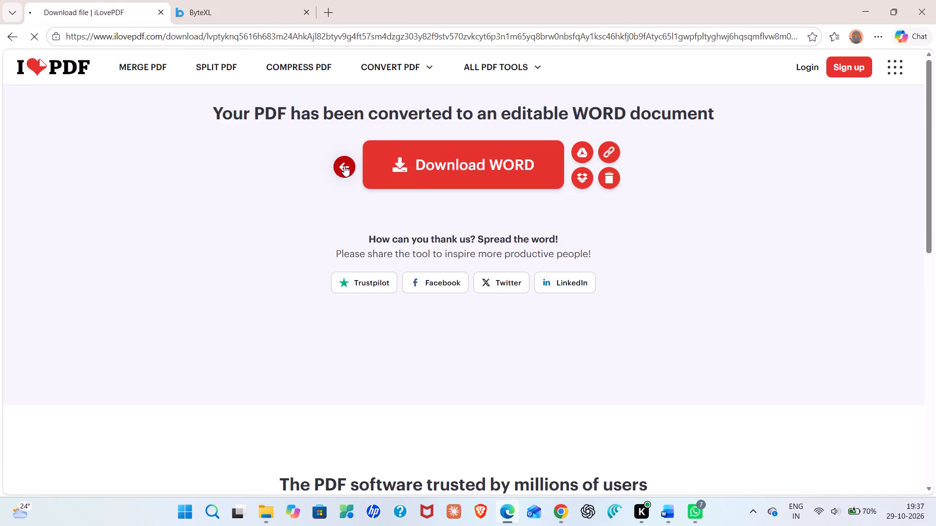
pyautogui.click(416, 200)
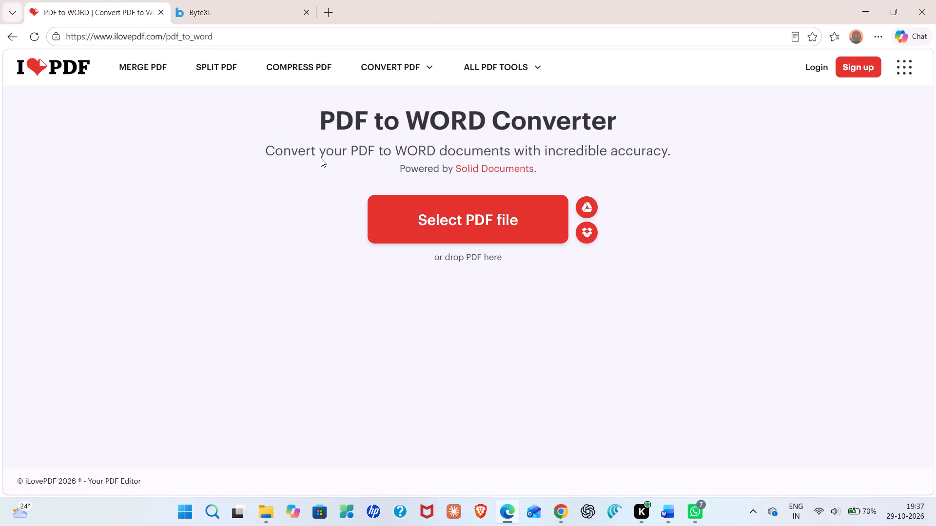
pyautogui.click(420, 209)
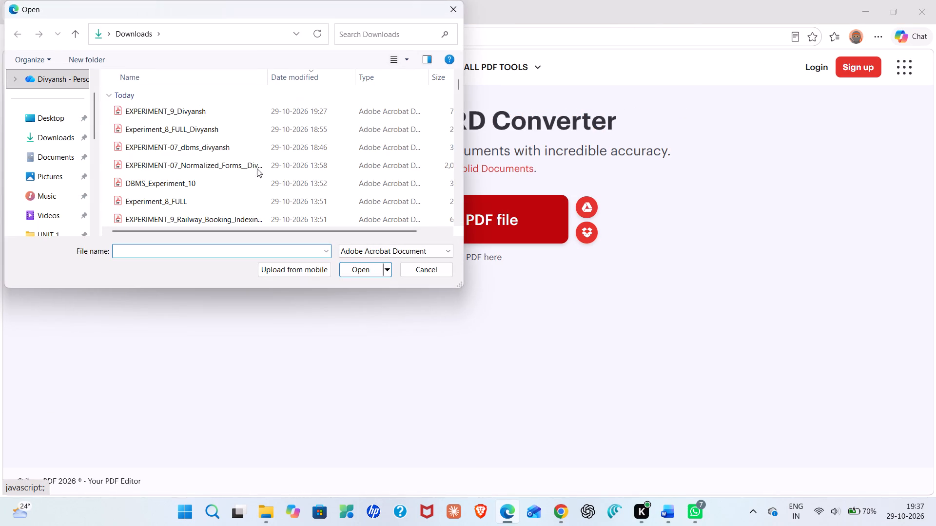
# Load DBMS_Experiment_10 from the Downloads folder into the PDF to Word converter.
pyautogui.click(224, 176)
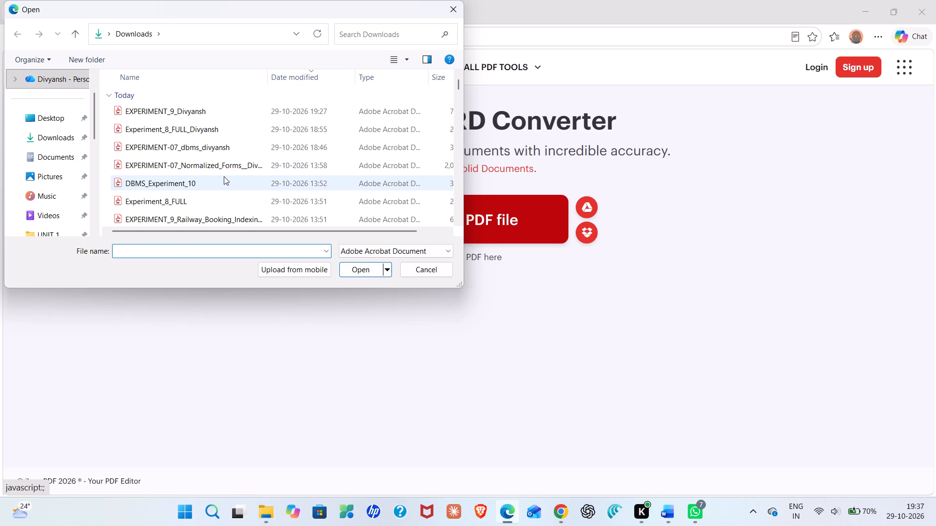
pyautogui.click(224, 176)
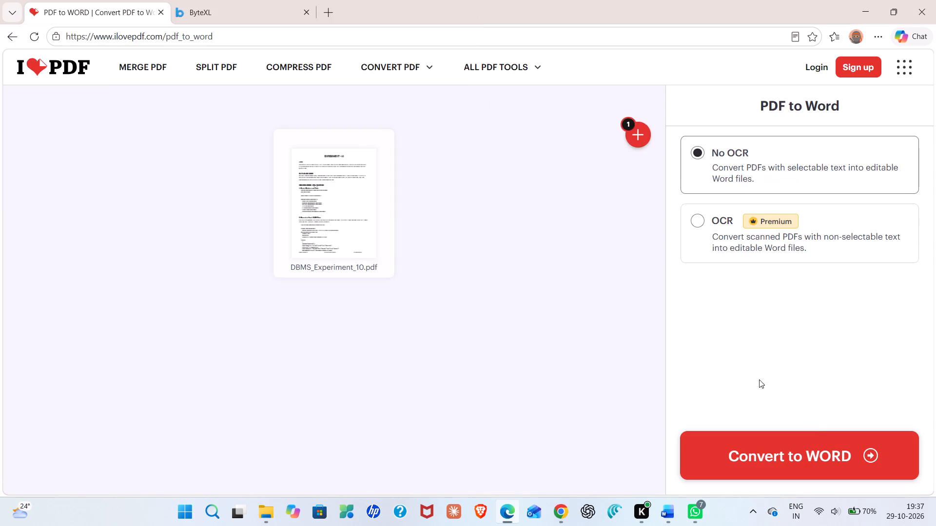
# Switch to Google Chrome and resume playback of the BRABUS (Official Visualiser) video on YouTube.
pyautogui.click(557, 503)
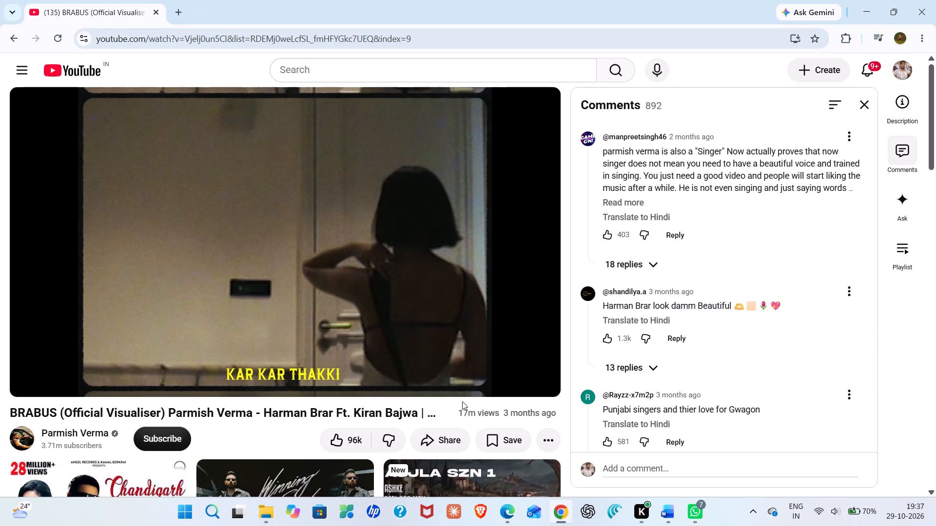
pyautogui.click(389, 319)
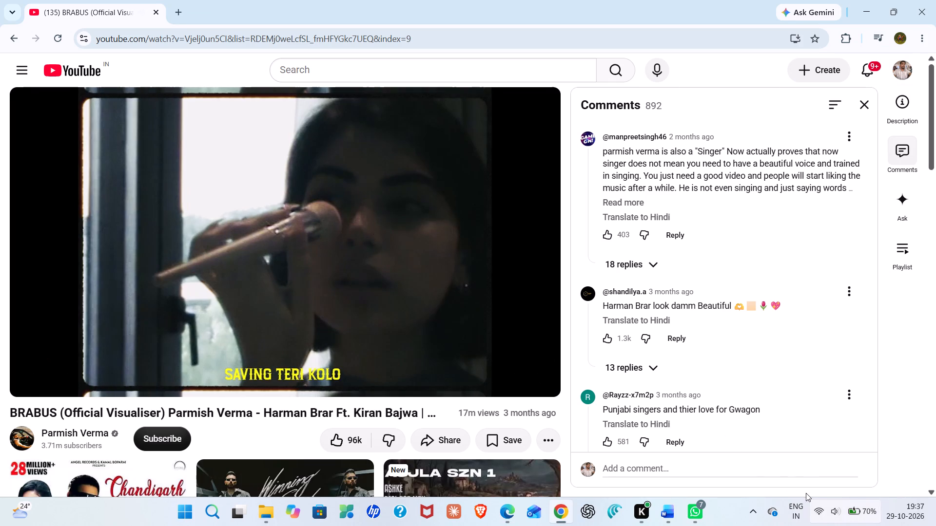
# Lower the system sound volume slightly while the video plays.
pyautogui.click(834, 510)
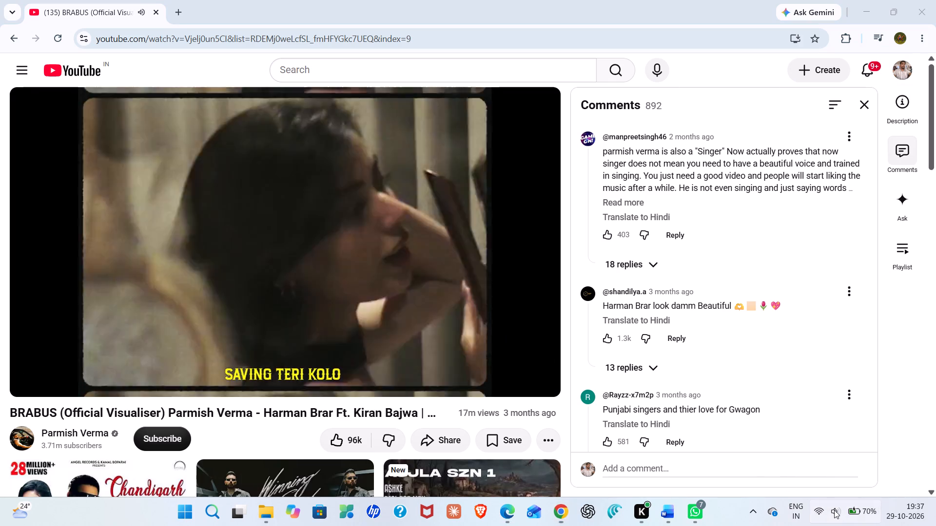
pyautogui.moveTo(768, 439); pyautogui.dragTo(758, 440)
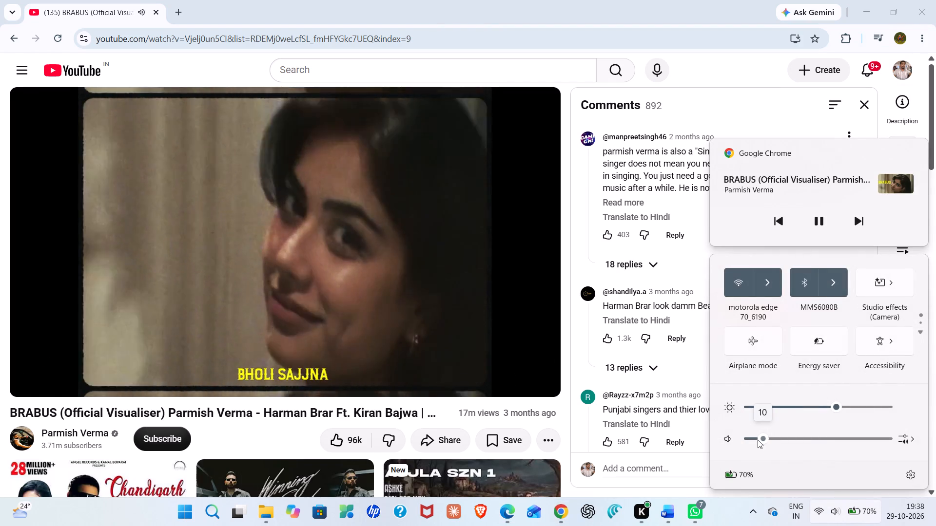
pyautogui.moveTo(758, 440); pyautogui.dragTo(756, 445)
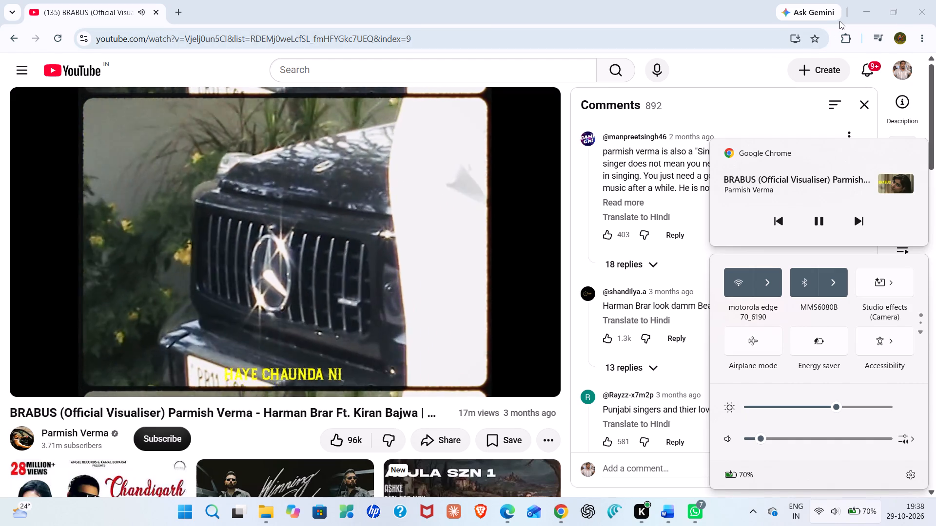
# Return to the converter in Microsoft Edge and start converting DBMS_Experiment_10.pdf to Word.
pyautogui.click(856, 17)
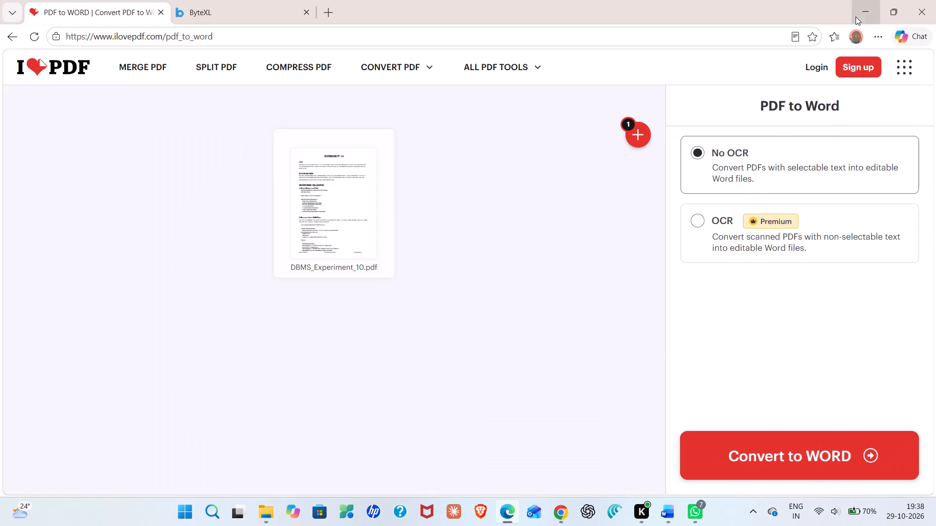
pyautogui.click(779, 443)
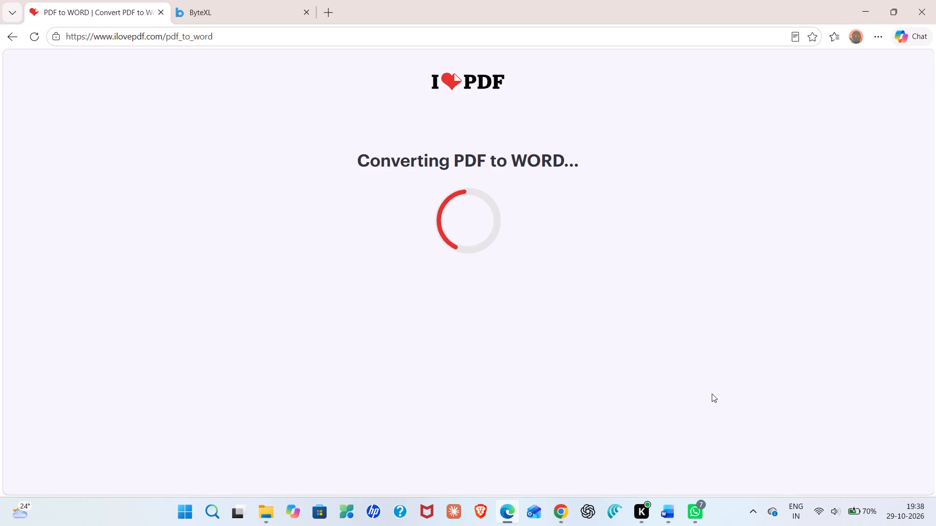
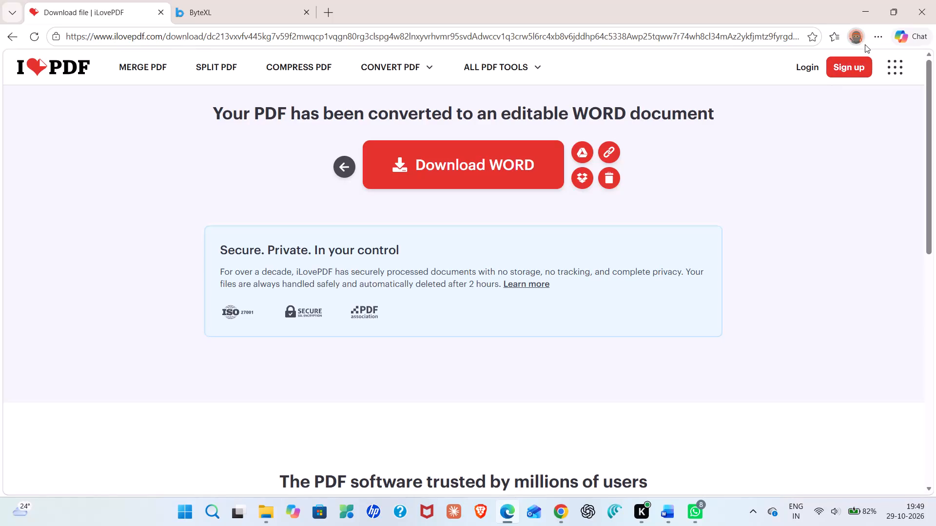
# Open the downloaded DBMS_Experiment_10.docx in Word and enable editing.
pyautogui.click(870, 44)
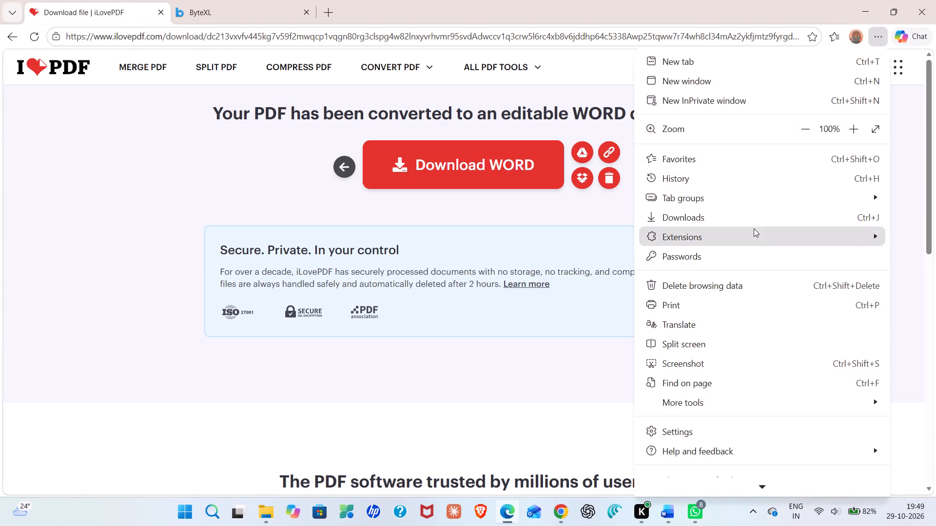
pyautogui.click(742, 215)
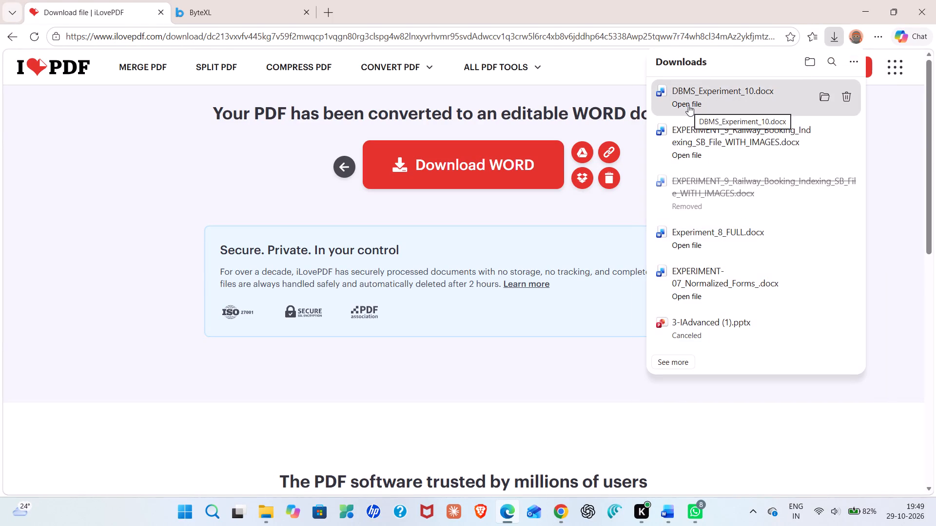
pyautogui.click(688, 105)
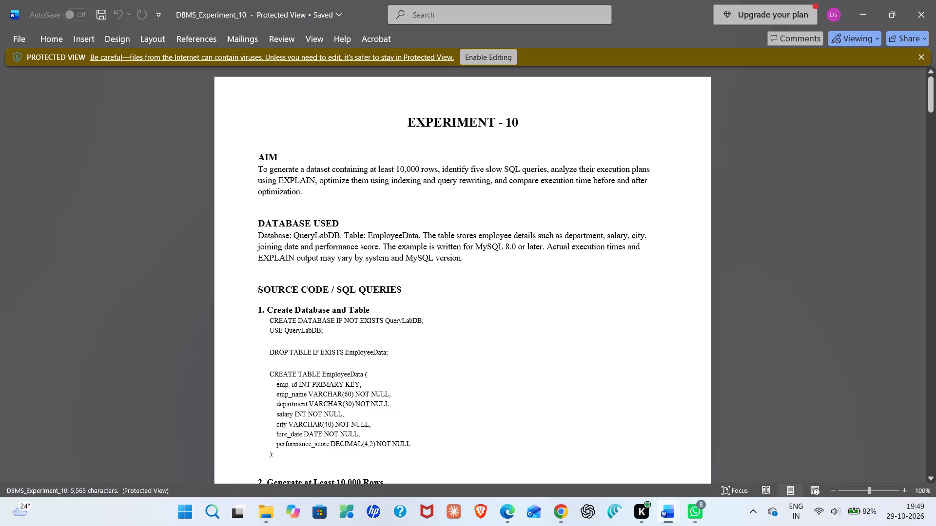
pyautogui.scroll(-4, 625, 180)
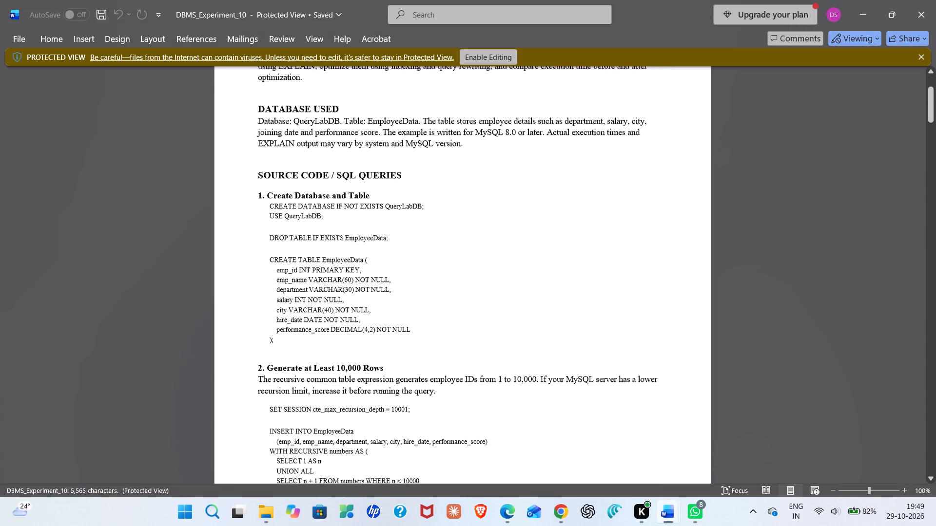
pyautogui.scroll(-3, 625, 181)
pyautogui.scroll(1, 625, 181)
pyautogui.scroll(-5, 625, 181)
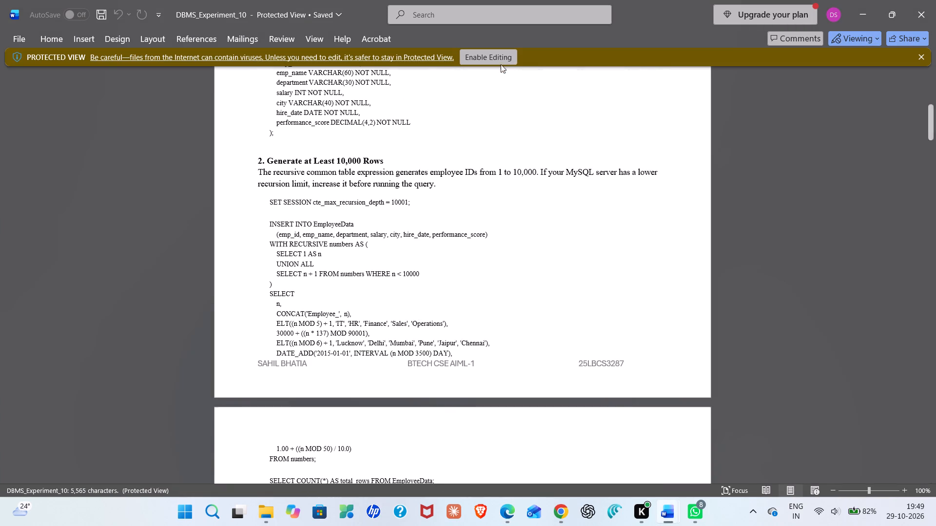
pyautogui.click(498, 58)
# Open the page footer of the Experiment 10 document and remove its existing content.
pyautogui.scroll(-9, 384, 292)
pyautogui.scroll(-5, 321, 387)
pyautogui.doubleClick(310, 327)
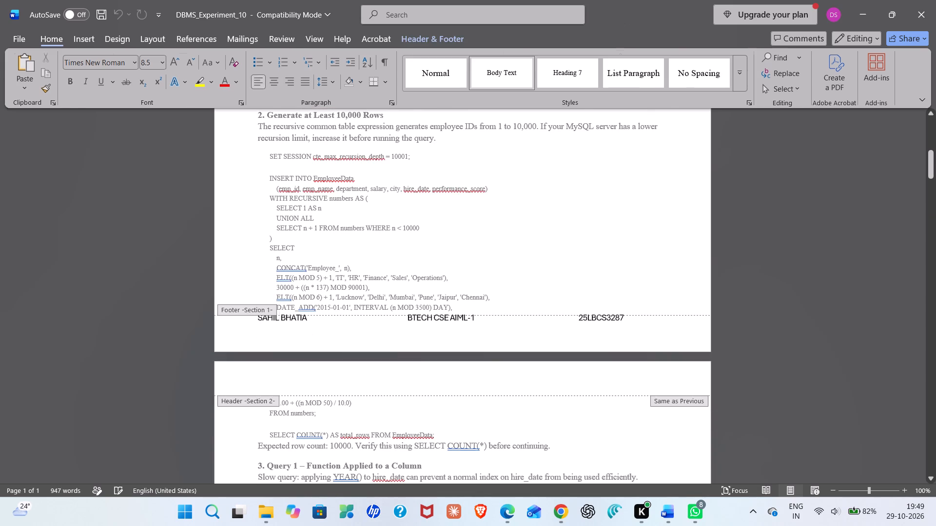
pyautogui.click(58, 78)
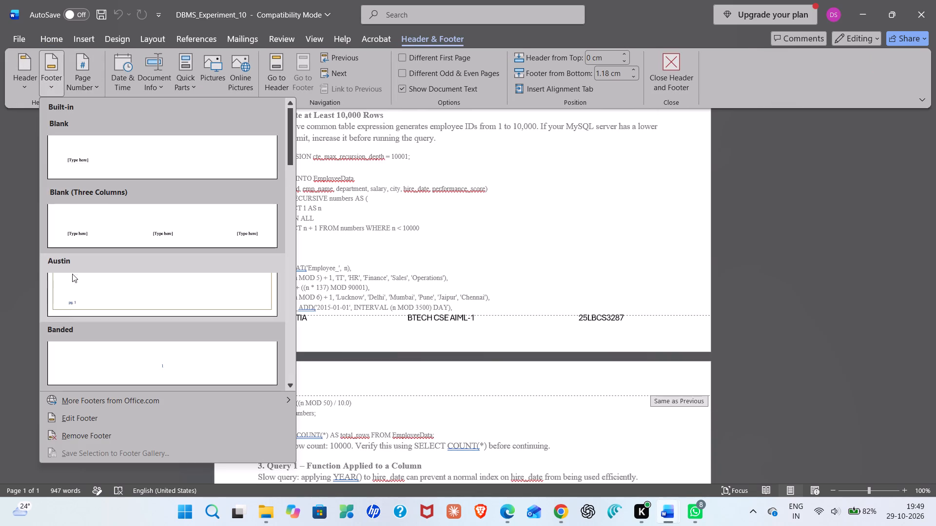
pyautogui.click(80, 432)
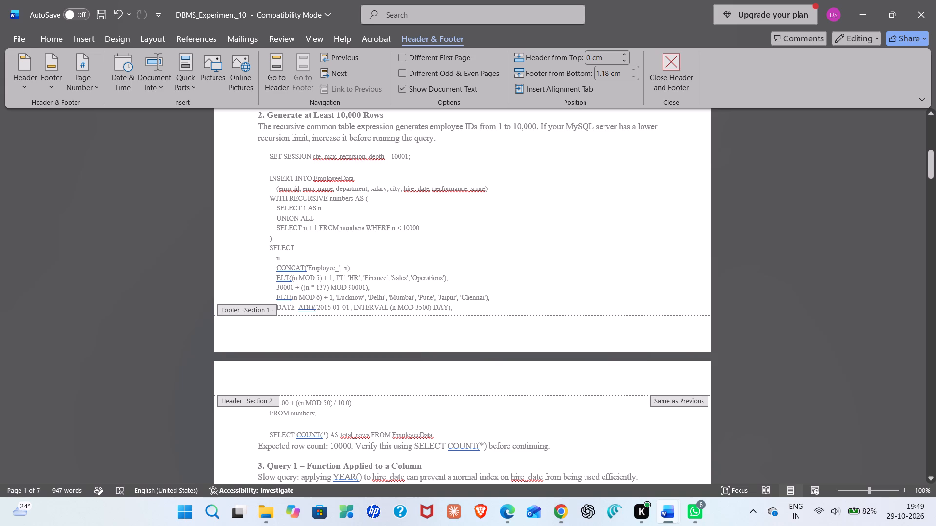
# Enter the student's name at the start of the empty footer.
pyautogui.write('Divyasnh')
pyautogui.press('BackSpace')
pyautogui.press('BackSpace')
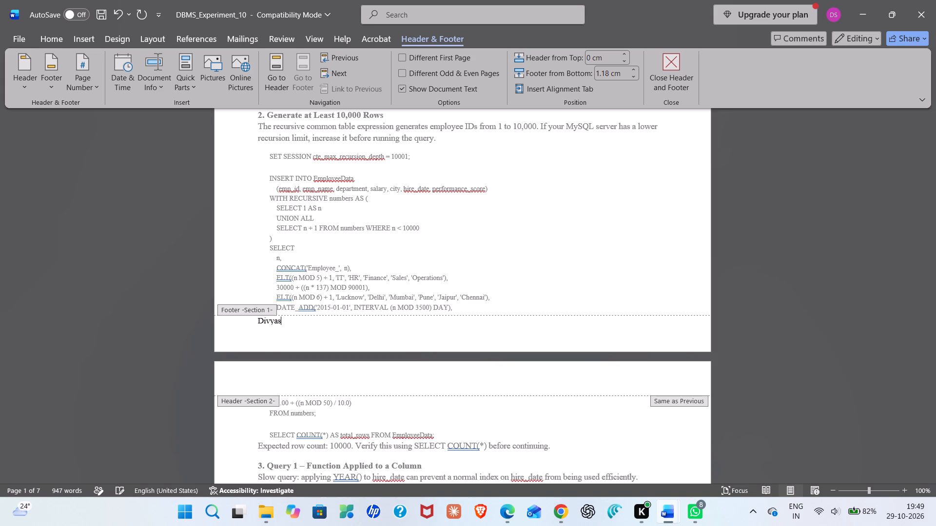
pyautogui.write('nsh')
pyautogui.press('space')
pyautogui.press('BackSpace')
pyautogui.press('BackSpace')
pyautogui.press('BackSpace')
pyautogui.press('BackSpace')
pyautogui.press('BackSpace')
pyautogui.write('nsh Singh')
# Add "B tech CSE AI/ML Group - B" in the middle of the footer line, spaced away from the name.
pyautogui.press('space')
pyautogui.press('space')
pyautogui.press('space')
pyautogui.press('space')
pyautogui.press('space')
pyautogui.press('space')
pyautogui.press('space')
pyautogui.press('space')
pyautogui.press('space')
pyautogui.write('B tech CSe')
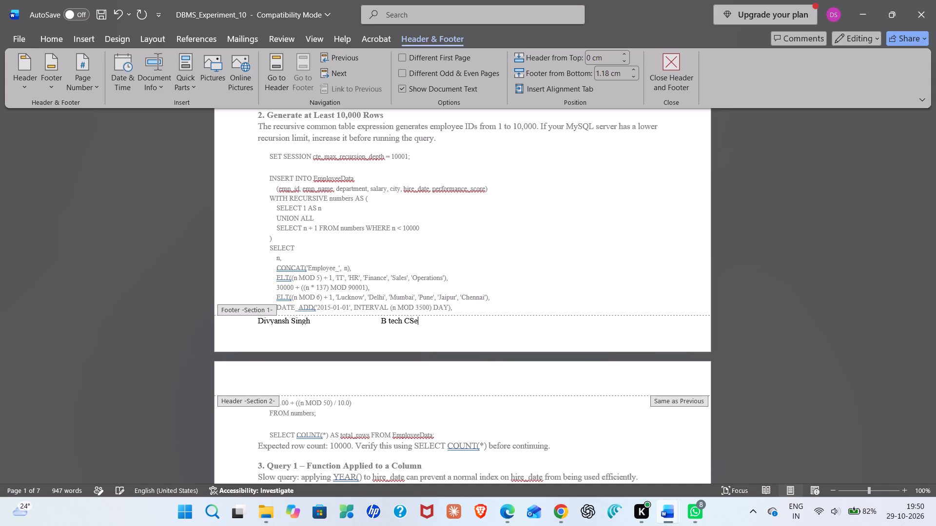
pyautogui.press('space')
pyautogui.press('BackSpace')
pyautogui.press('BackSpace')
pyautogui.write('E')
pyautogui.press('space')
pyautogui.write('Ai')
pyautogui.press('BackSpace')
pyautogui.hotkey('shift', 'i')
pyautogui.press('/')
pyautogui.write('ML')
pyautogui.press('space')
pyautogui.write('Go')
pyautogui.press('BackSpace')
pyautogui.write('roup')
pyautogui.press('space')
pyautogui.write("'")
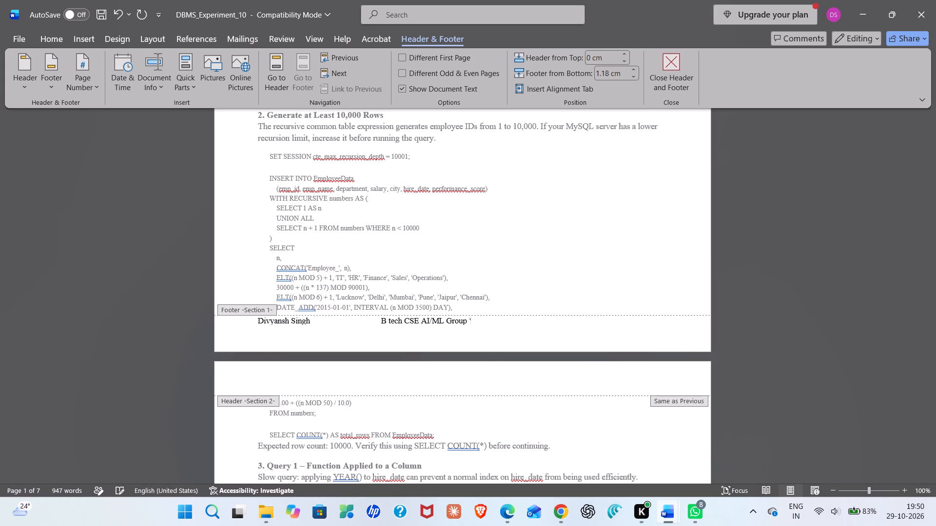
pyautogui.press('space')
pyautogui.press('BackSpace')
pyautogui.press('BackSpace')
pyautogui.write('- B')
# Add the student's roll number at the far end of the footer line.
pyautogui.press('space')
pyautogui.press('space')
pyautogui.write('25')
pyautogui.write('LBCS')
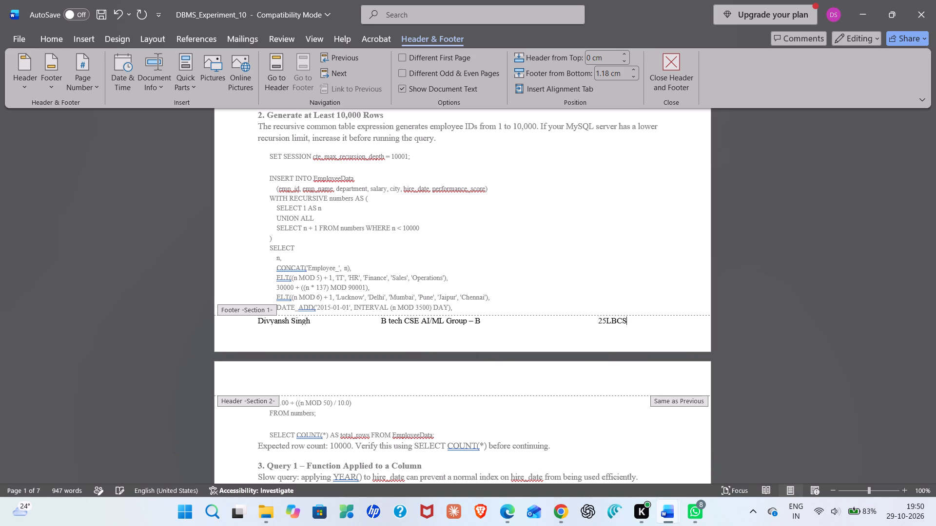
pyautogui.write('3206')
# Widen the gap before the footer's course text by four spaces and return to the document body.
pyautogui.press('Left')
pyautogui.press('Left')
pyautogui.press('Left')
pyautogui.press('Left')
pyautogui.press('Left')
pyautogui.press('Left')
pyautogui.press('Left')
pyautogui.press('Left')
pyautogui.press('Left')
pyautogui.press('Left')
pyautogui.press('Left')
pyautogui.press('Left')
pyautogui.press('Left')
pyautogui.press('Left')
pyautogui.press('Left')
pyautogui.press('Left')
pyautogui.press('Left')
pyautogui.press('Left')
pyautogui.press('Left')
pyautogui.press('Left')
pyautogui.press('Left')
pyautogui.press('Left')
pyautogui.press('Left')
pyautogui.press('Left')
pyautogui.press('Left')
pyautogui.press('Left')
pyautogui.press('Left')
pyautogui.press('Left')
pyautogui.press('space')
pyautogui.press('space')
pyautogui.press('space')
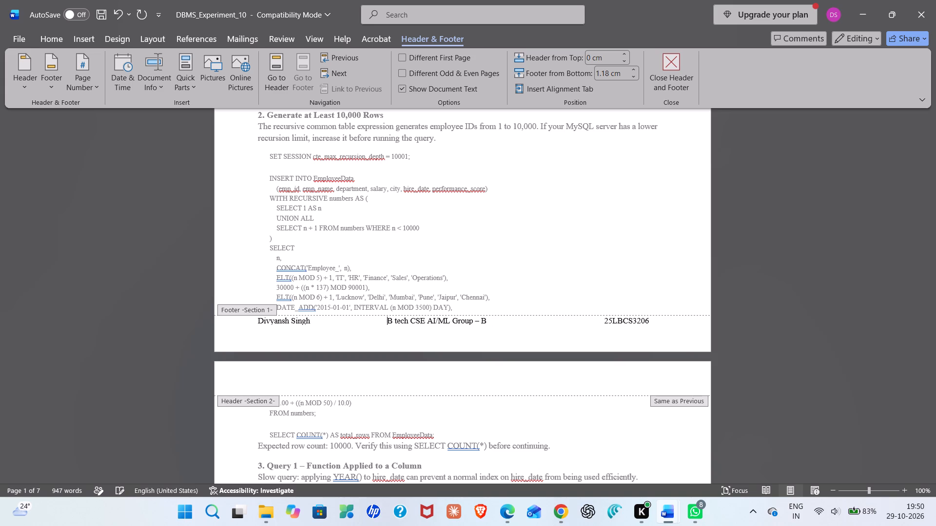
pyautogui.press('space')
pyautogui.click(443, 232)
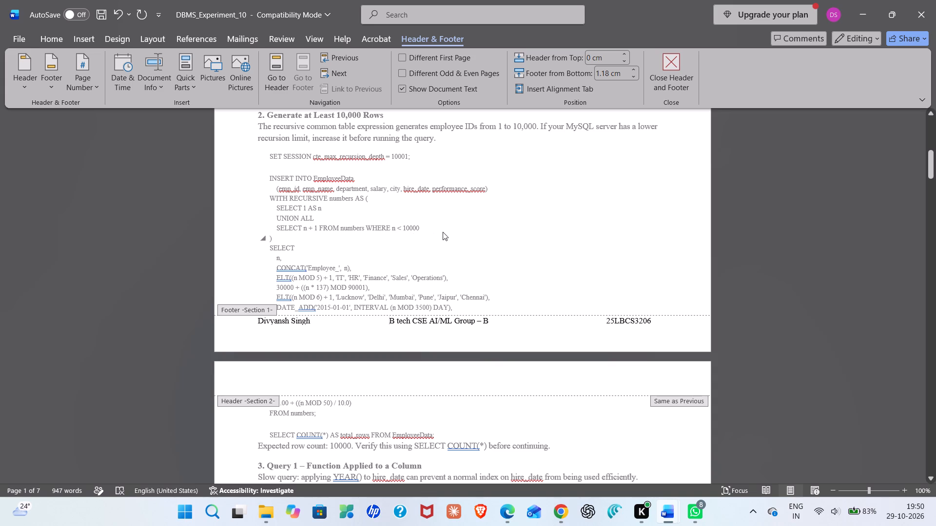
pyautogui.doubleClick(443, 232)
# Paste the copied student name label into the Query 1 section and move it onto the account name in the output screenshot.
pyautogui.scroll(-1, 448, 219)
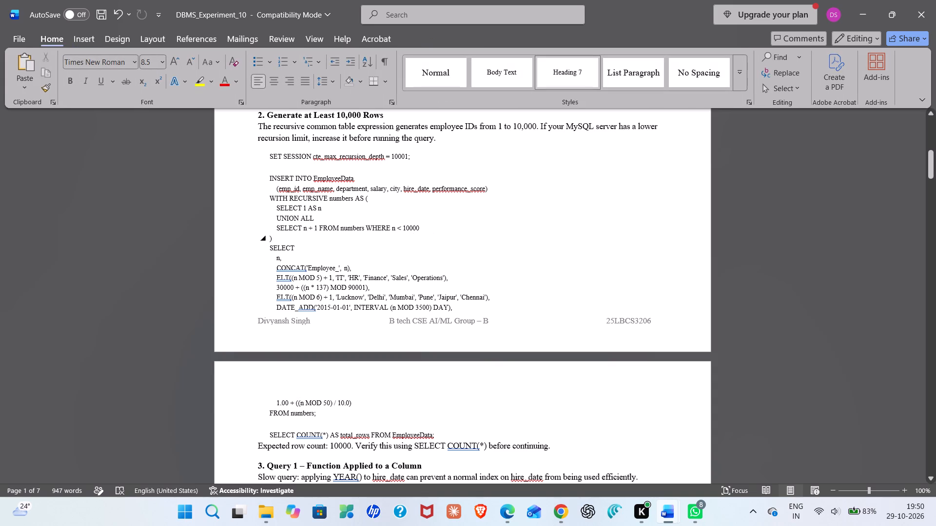
pyautogui.scroll(17, 448, 219)
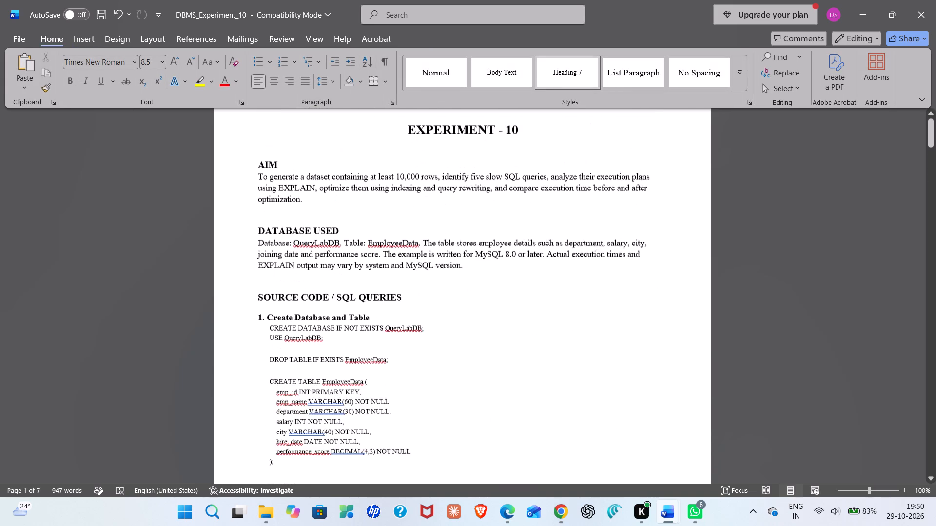
pyautogui.scroll(4, 448, 219)
pyautogui.scroll(-17, 448, 219)
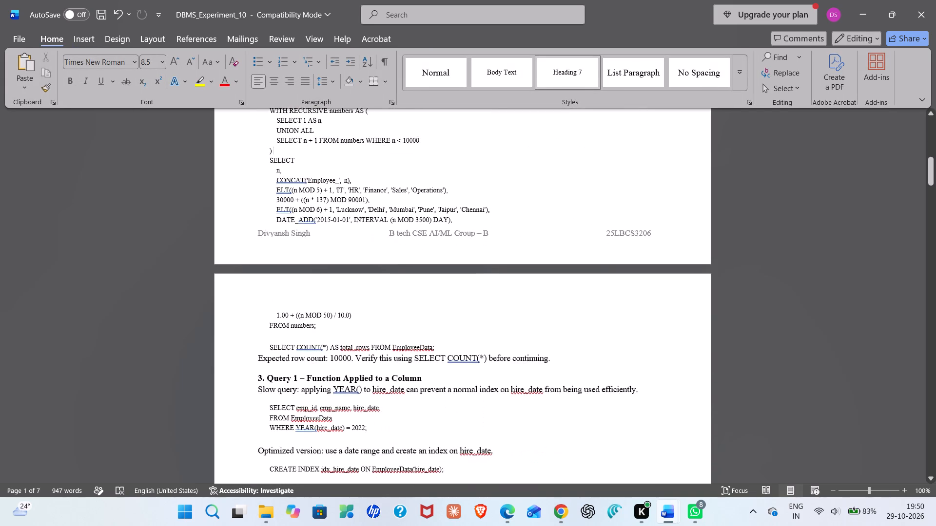
pyautogui.scroll(-13, 457, 312)
pyautogui.scroll(3, 455, 311)
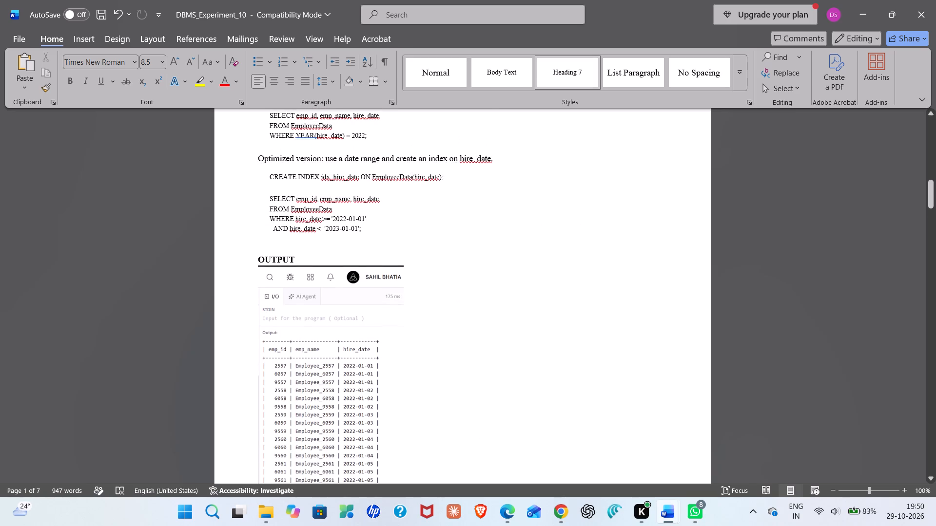
pyautogui.click(308, 236)
pyautogui.hotkey('ctrl', 'v')
pyautogui.moveTo(301, 241); pyautogui.dragTo(379, 276)
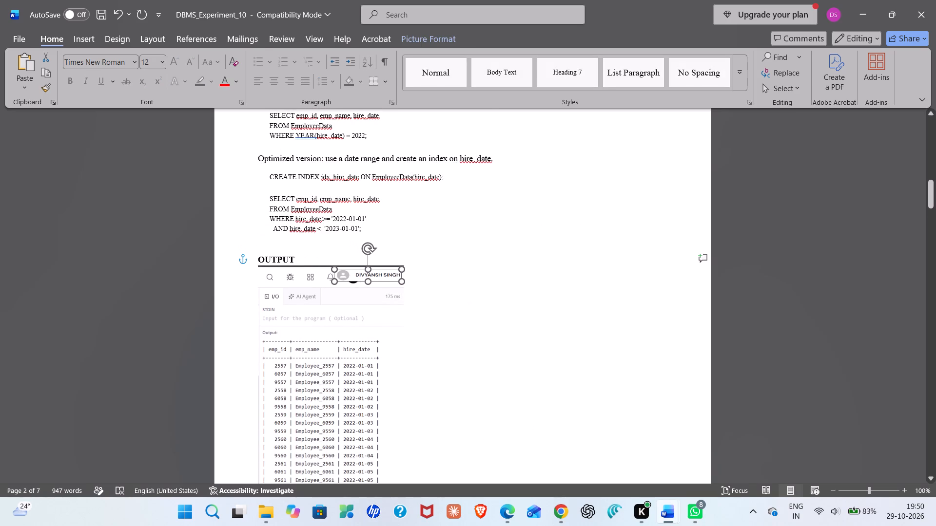
# Fine-tune the label's position and height so it fully covers the old avatar and name in the Query 1 output screenshot.
pyautogui.moveTo(379, 276); pyautogui.dragTo(385, 279)
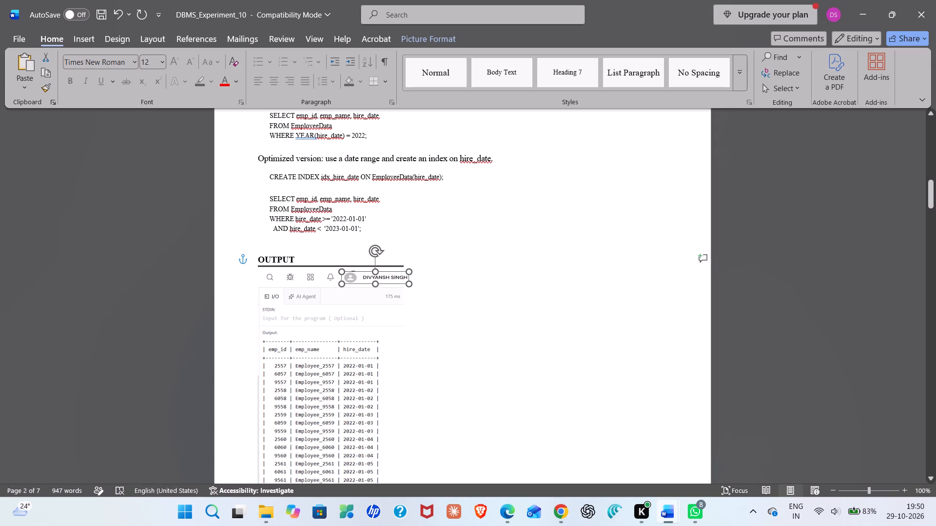
pyautogui.moveTo(385, 279); pyautogui.dragTo(381, 276)
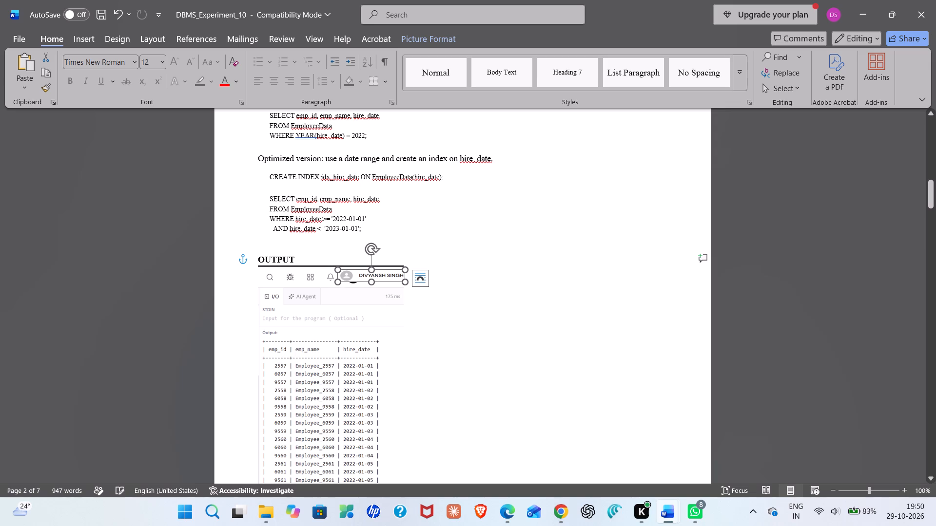
pyautogui.click(379, 275)
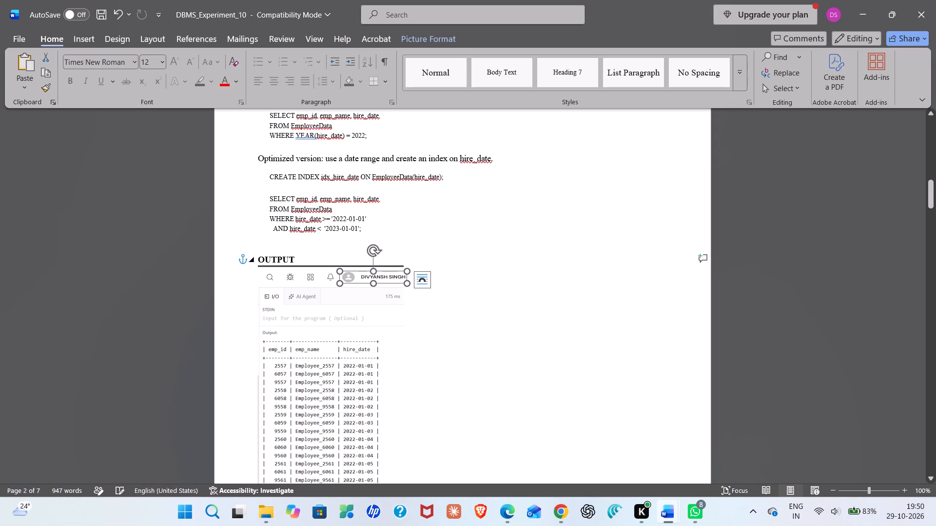
pyautogui.click(381, 246)
pyautogui.click(368, 275)
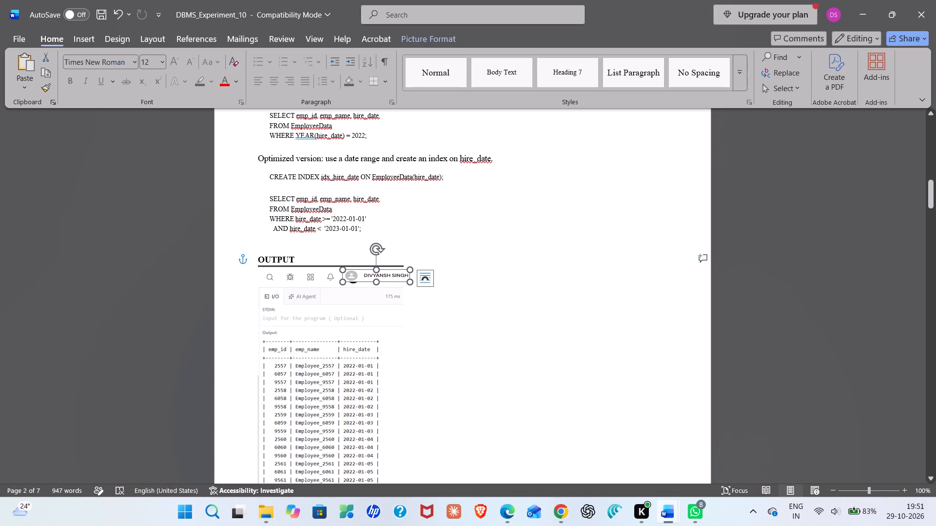
pyautogui.moveTo(375, 281); pyautogui.dragTo(379, 283)
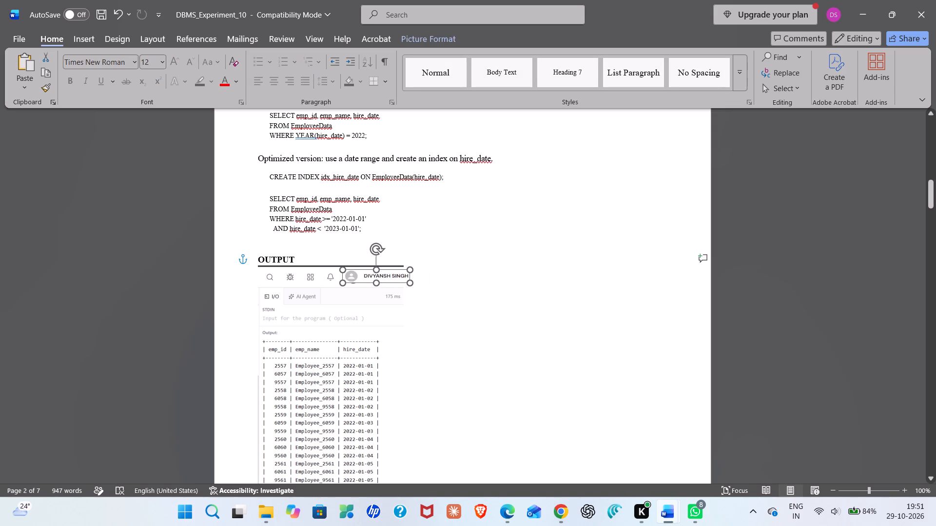
pyautogui.moveTo(379, 283); pyautogui.dragTo(380, 283)
pyautogui.click(377, 278)
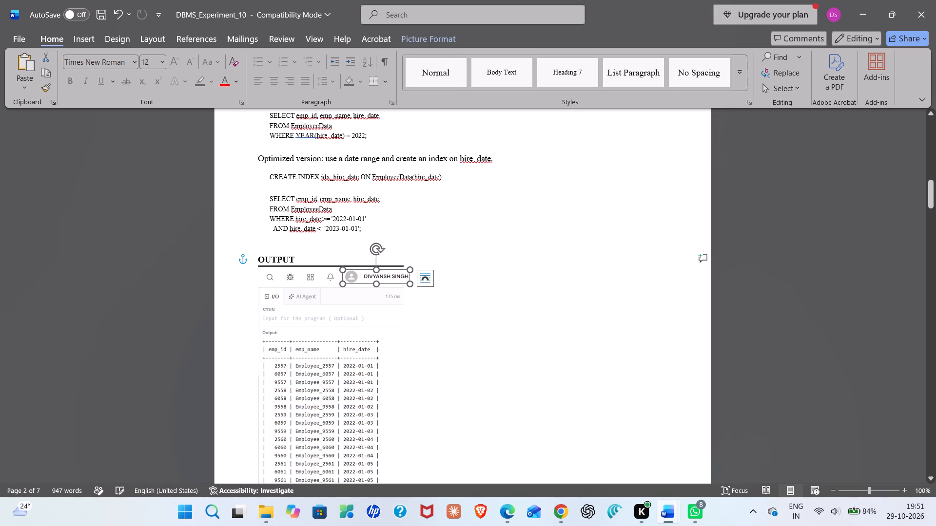
pyautogui.click(393, 232)
# Paste another student name label in the Query 2 section and move it near the account name in its output screenshot.
pyautogui.scroll(-4, 437, 267)
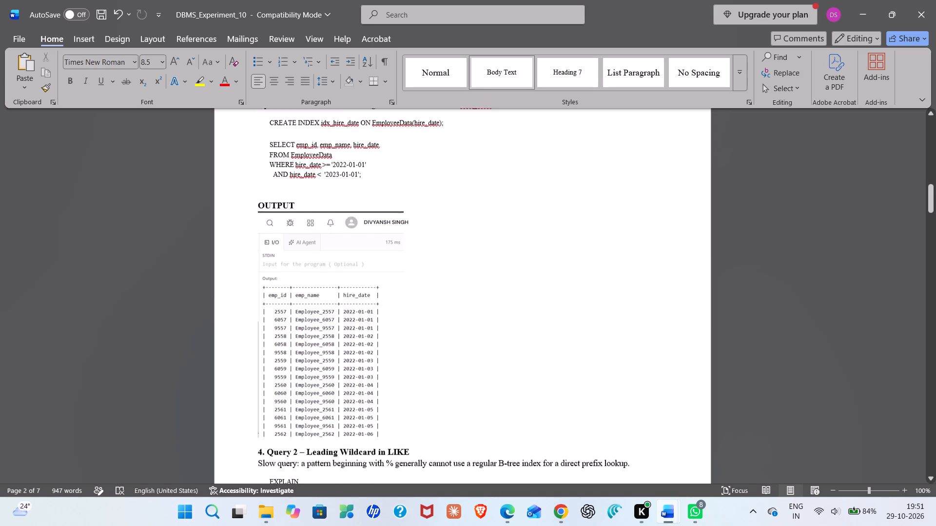
pyautogui.scroll(-17, 437, 267)
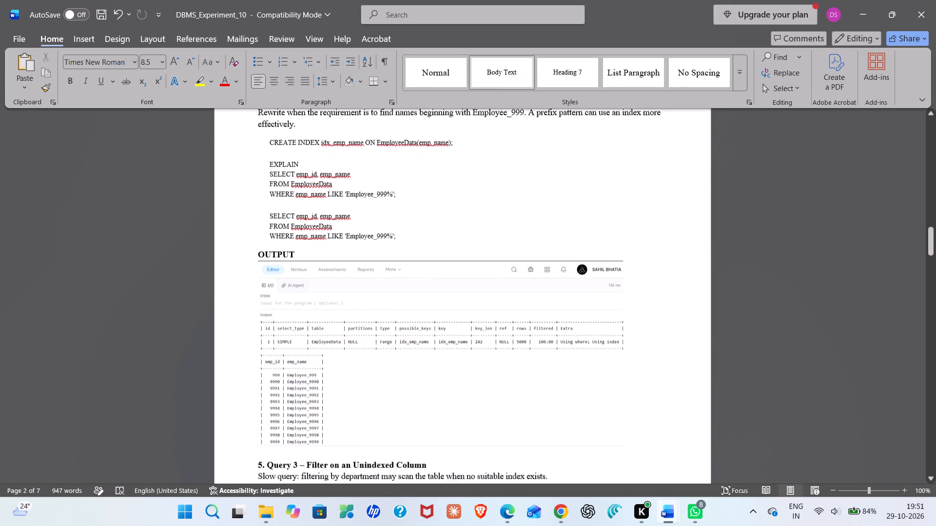
pyautogui.click(528, 217)
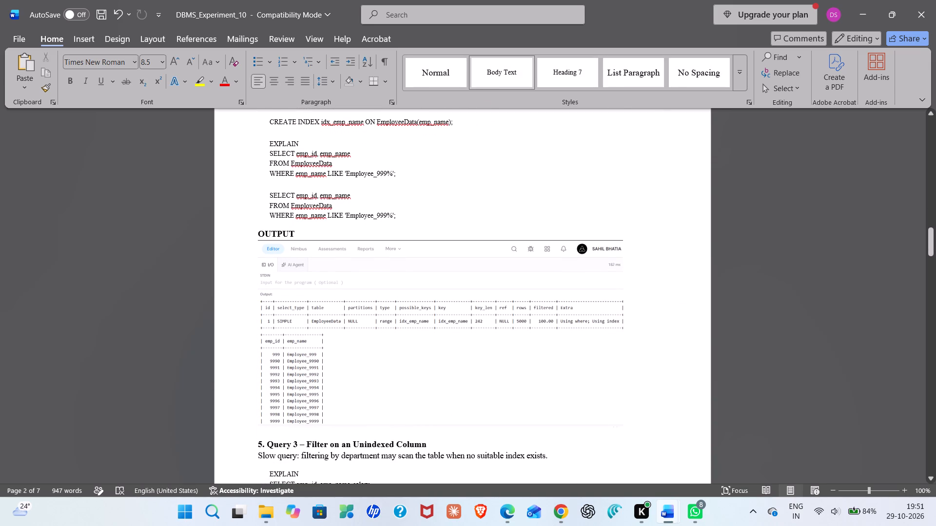
pyautogui.hotkey('ctrl', 'v')
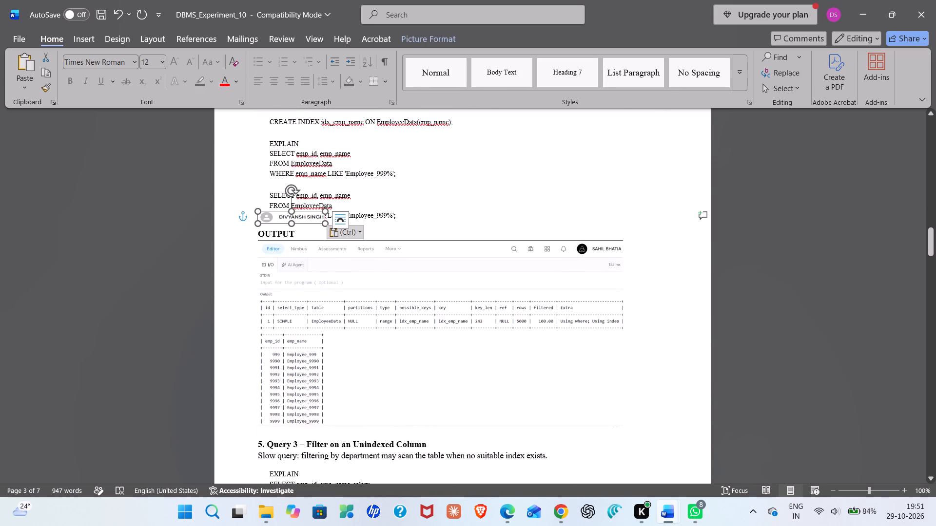
pyautogui.moveTo(308, 216); pyautogui.dragTo(417, 242)
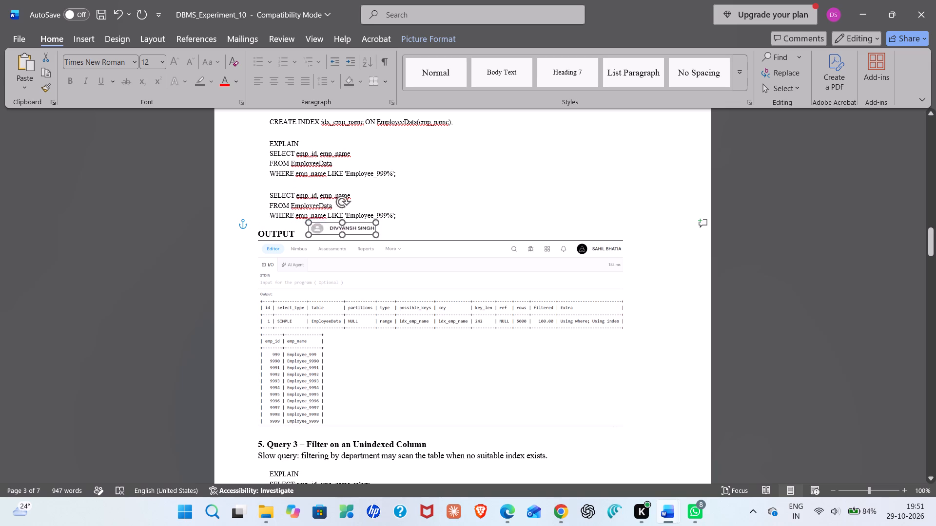
pyautogui.moveTo(417, 242); pyautogui.dragTo(585, 252)
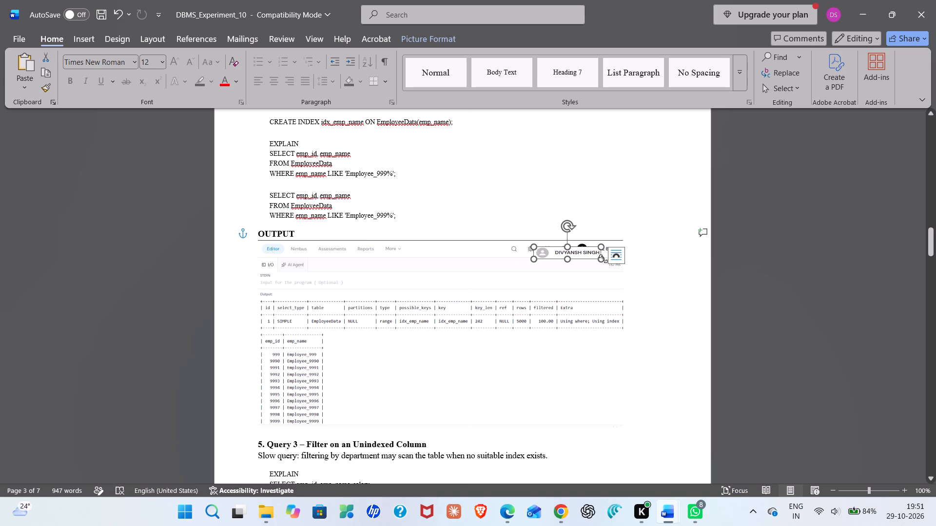
# Shrink the Query 2 name label slightly and align it over the old avatar and account name.
pyautogui.moveTo(603, 259); pyautogui.dragTo(596, 257)
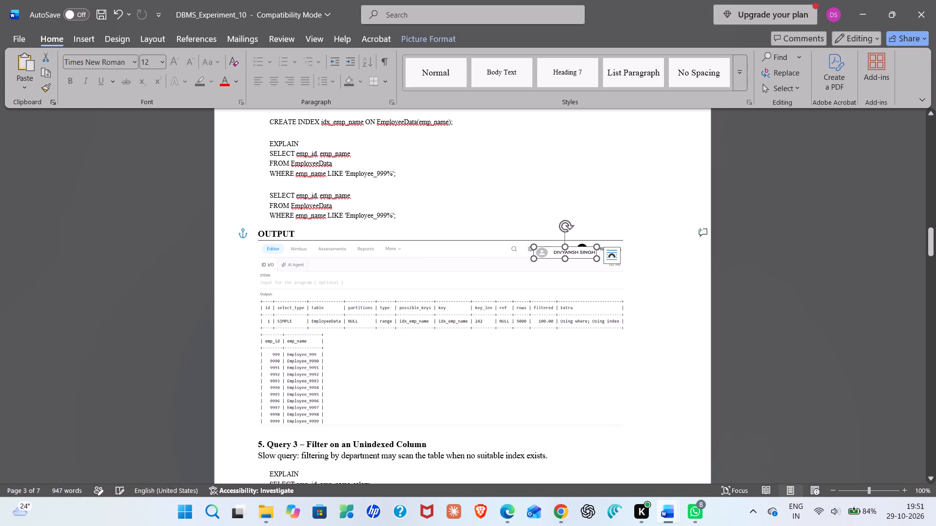
pyautogui.moveTo(579, 253); pyautogui.dragTo(600, 247)
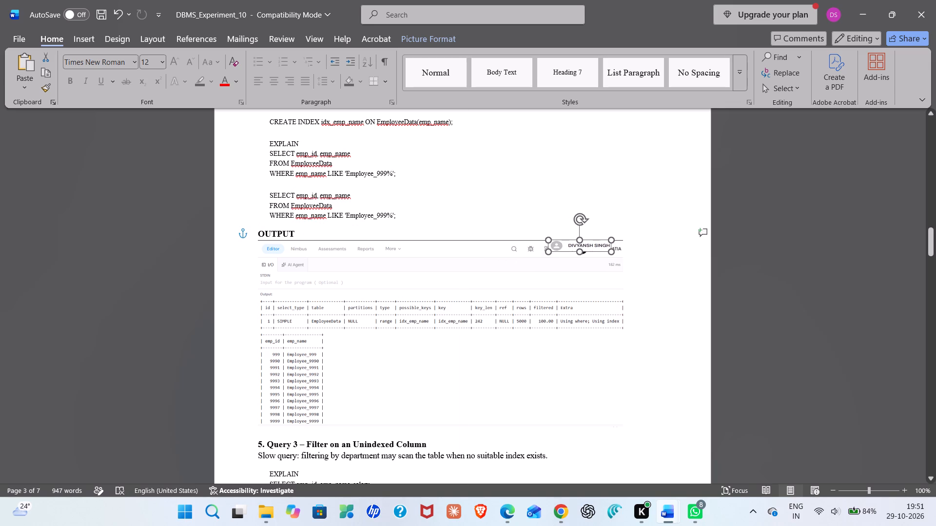
pyautogui.moveTo(600, 247); pyautogui.dragTo(614, 249)
pyautogui.click(574, 230)
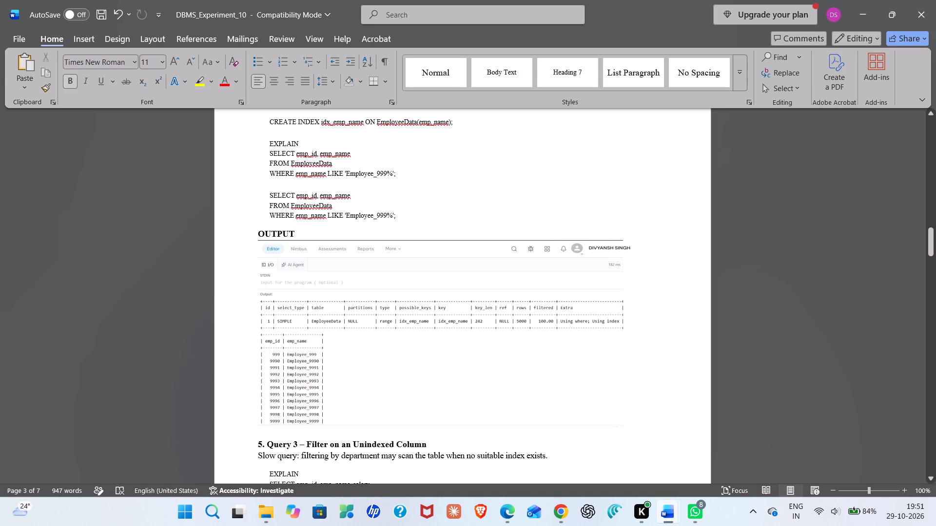
pyautogui.click(598, 244)
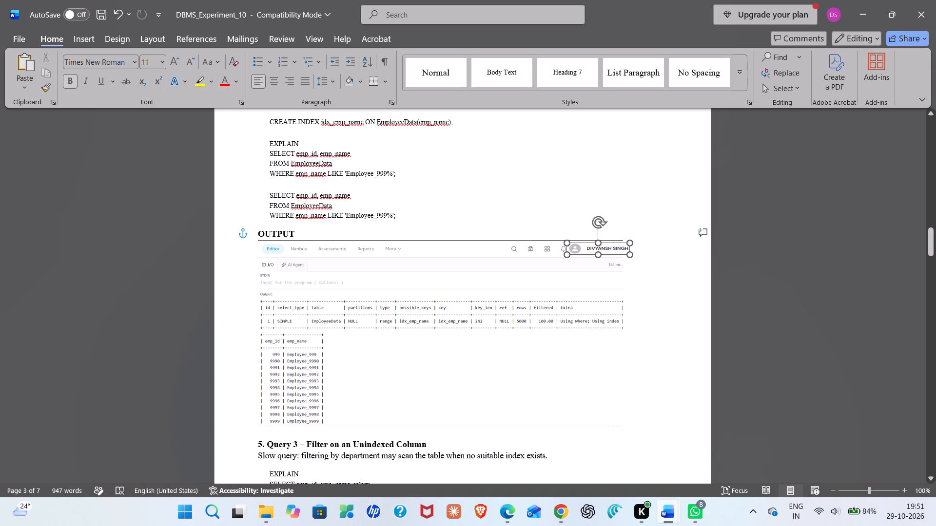
pyautogui.click(554, 219)
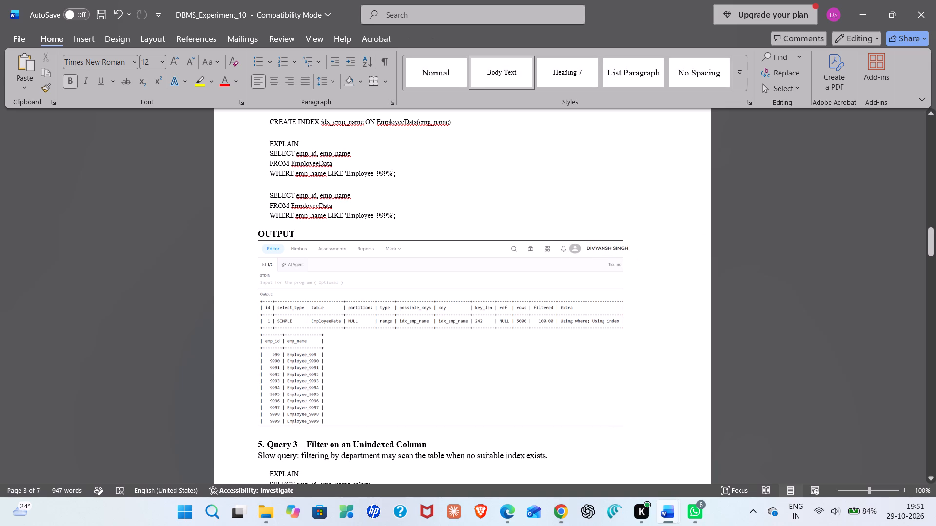
# Examine the account headers in the Query 3 and Query 4 output screenshots and compare them with the Query 2 one.
pyautogui.scroll(-6, 563, 217)
pyautogui.scroll(3, 563, 217)
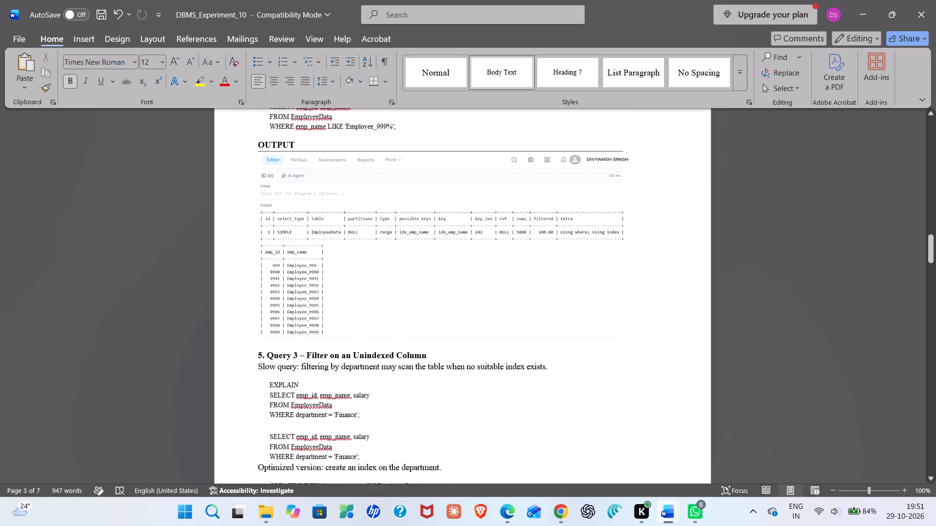
pyautogui.scroll(-10, 563, 217)
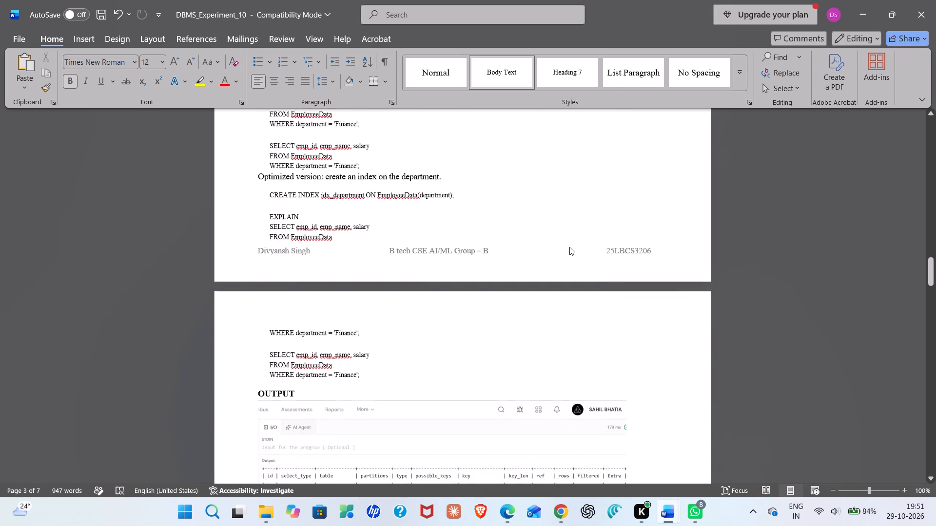
pyautogui.scroll(-9, 569, 247)
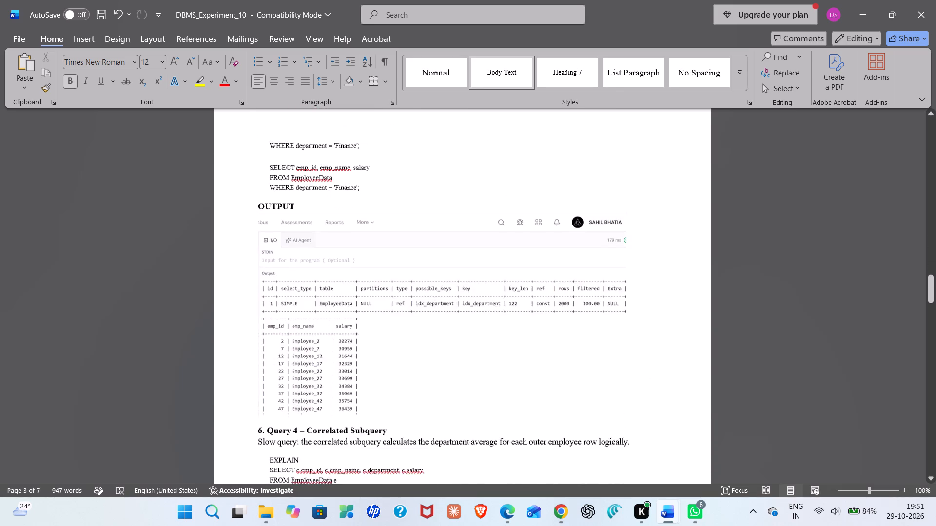
pyautogui.scroll(-6, 569, 247)
pyautogui.scroll(-13, 564, 307)
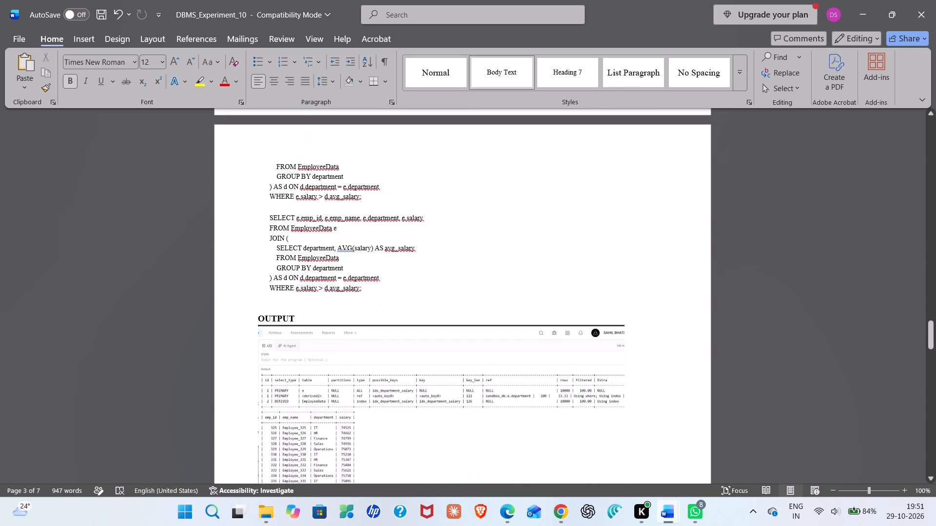
pyautogui.scroll(16, 564, 307)
pyautogui.scroll(6, 564, 307)
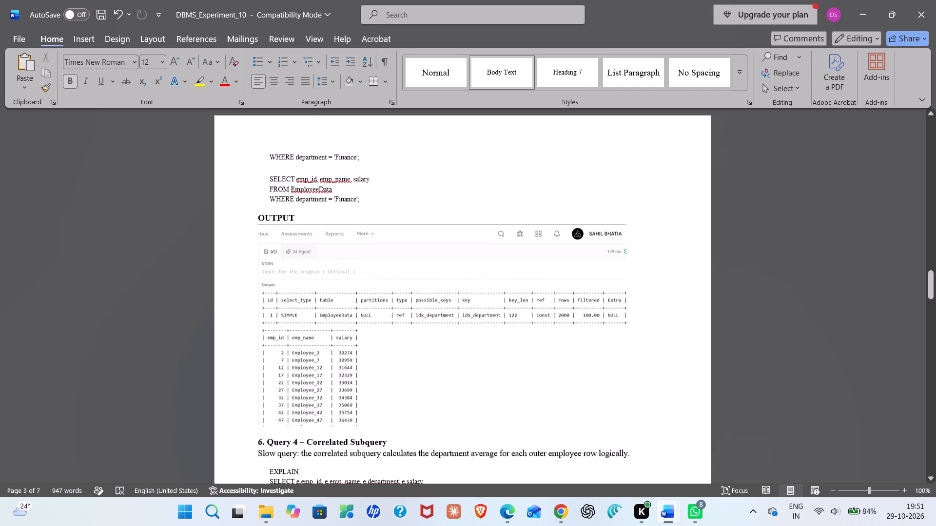
pyautogui.scroll(19, 564, 307)
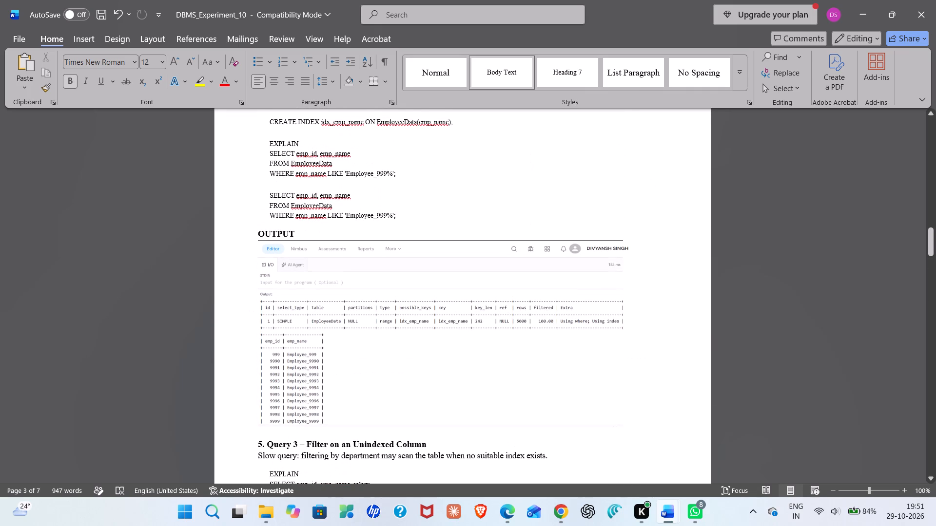
# Nudge the Query 2 name label slightly away from the notification bell in the screenshot header.
pyautogui.moveTo(591, 248); pyautogui.dragTo(594, 248)
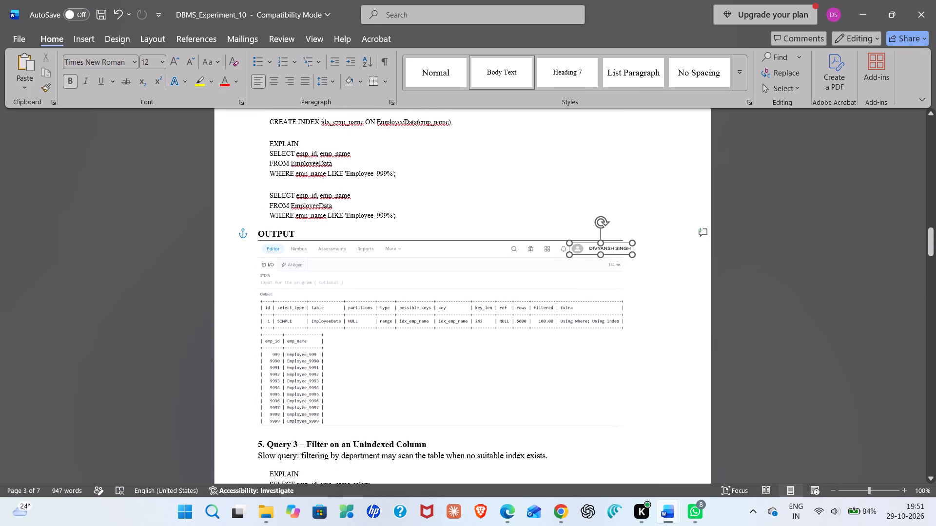
pyautogui.moveTo(594, 248); pyautogui.dragTo(596, 249)
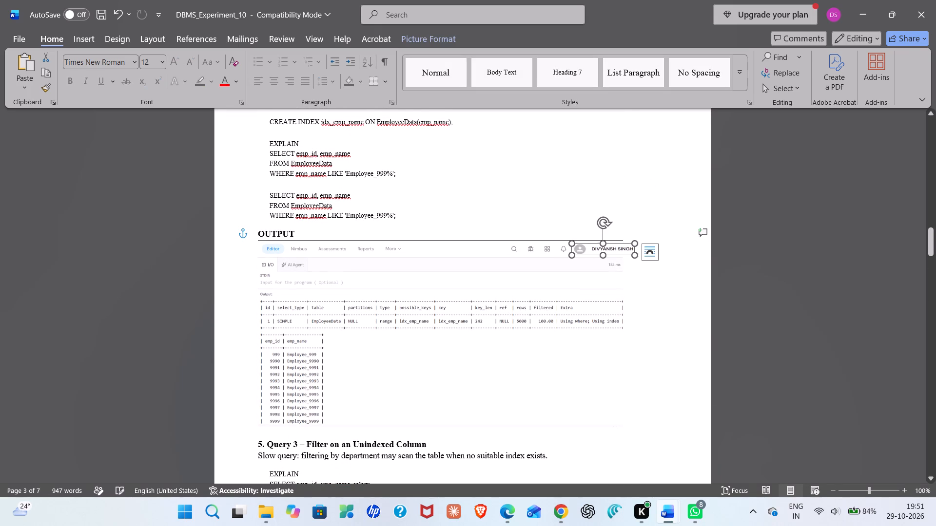
pyautogui.click(586, 228)
# Paste a student name label in the Query 3 section and align it over the old avatar and account name in its output screenshot.
pyautogui.scroll(12, 553, 318)
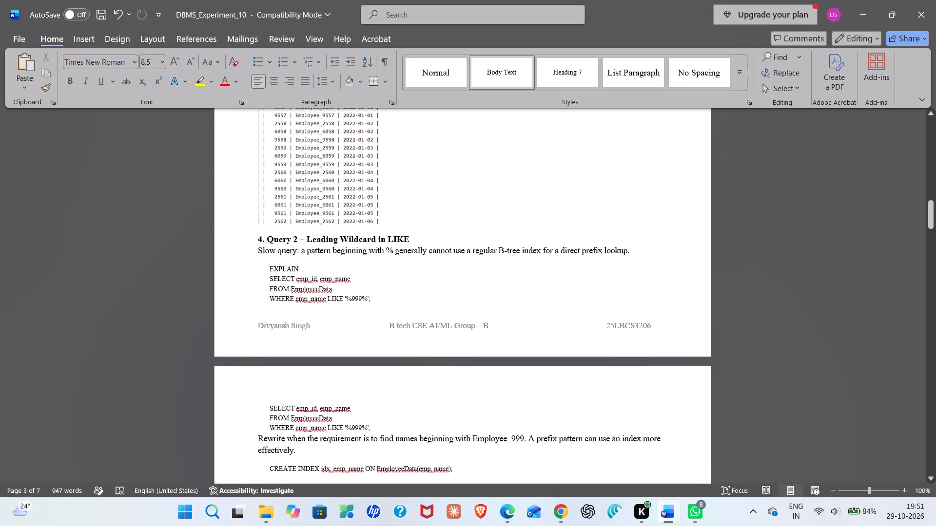
pyautogui.scroll(7, 542, 362)
pyautogui.scroll(-6, 519, 344)
pyautogui.scroll(-7, 518, 408)
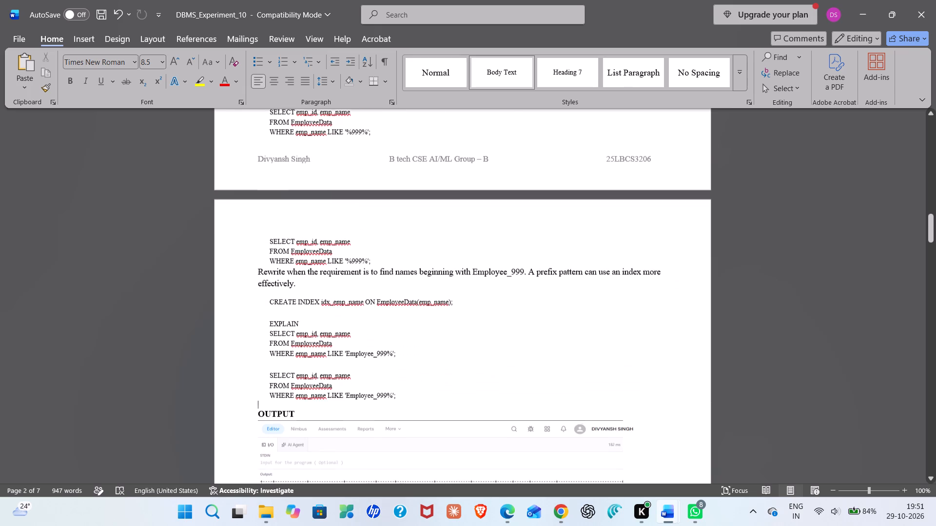
pyautogui.scroll(-4, 581, 404)
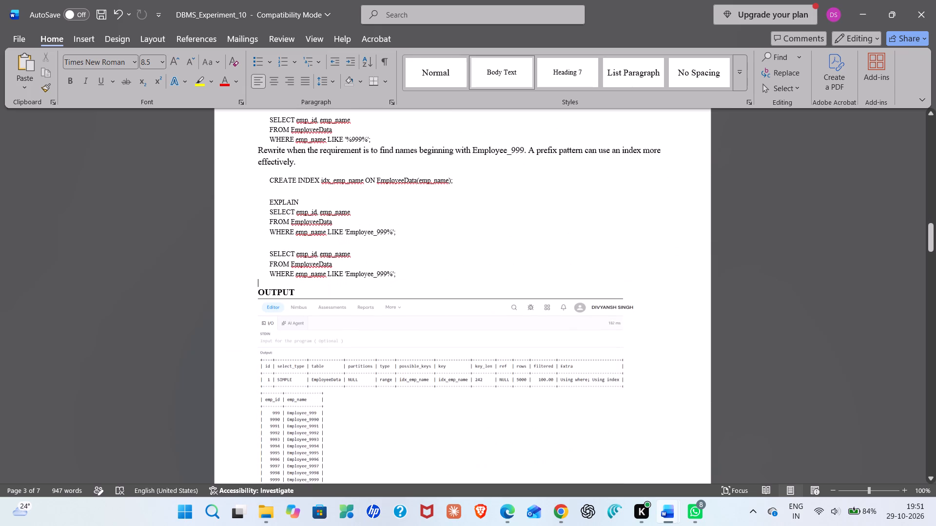
pyautogui.scroll(-12, 589, 384)
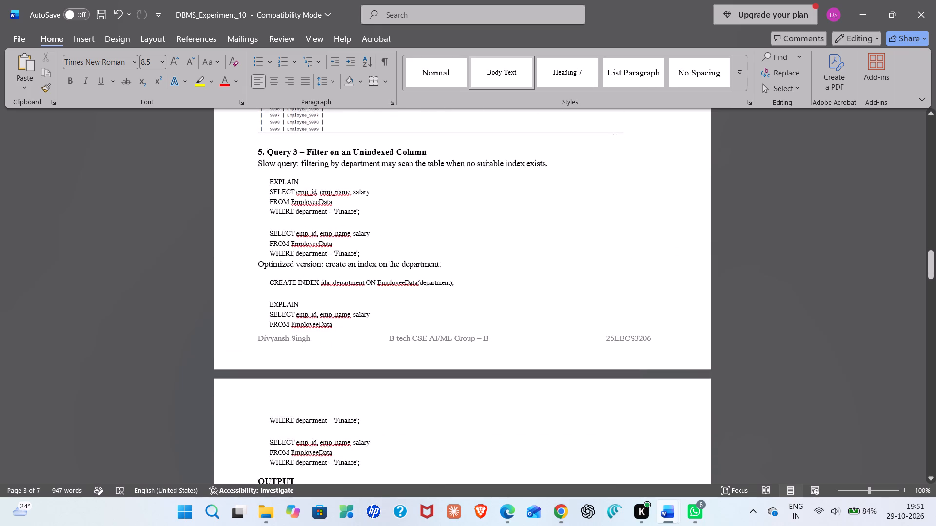
pyautogui.scroll(-5, 589, 384)
pyautogui.scroll(12, 589, 384)
pyautogui.scroll(-8, 589, 384)
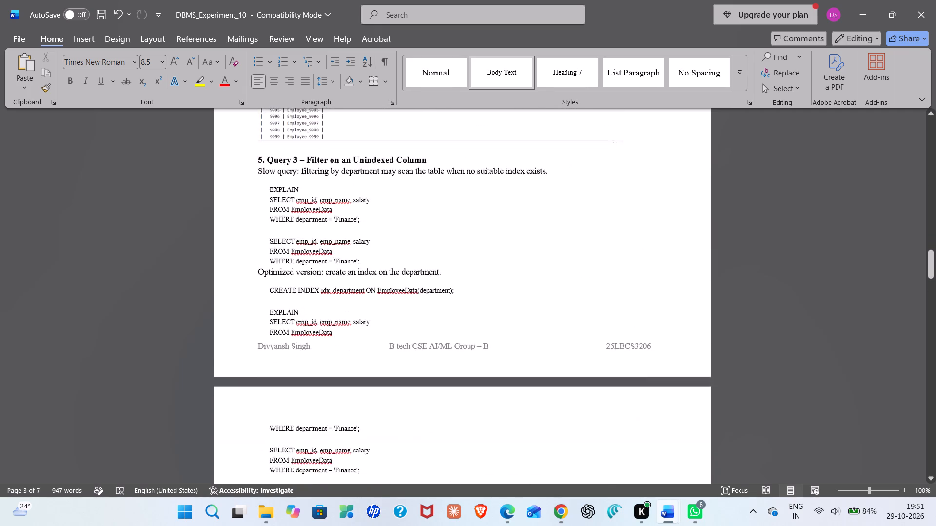
pyautogui.scroll(-5, 589, 384)
pyautogui.click(453, 293)
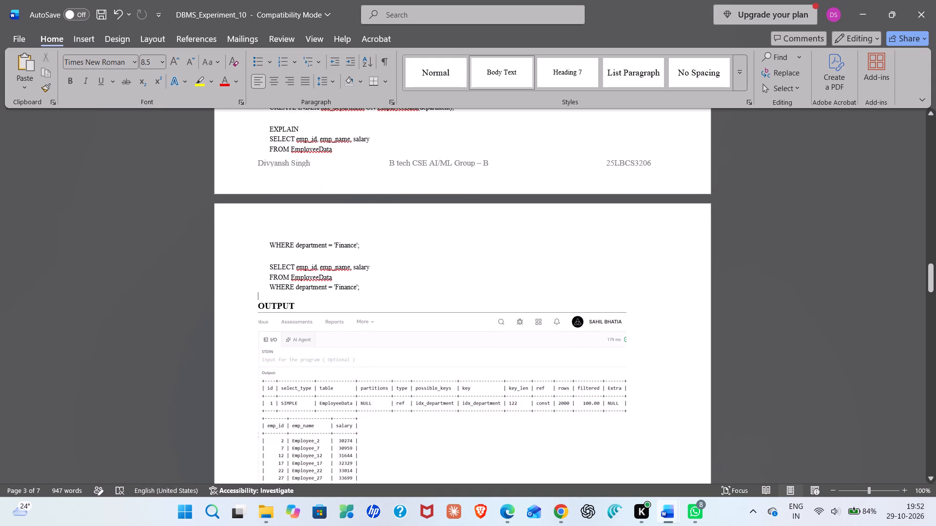
pyautogui.hotkey('ctrl', 'v')
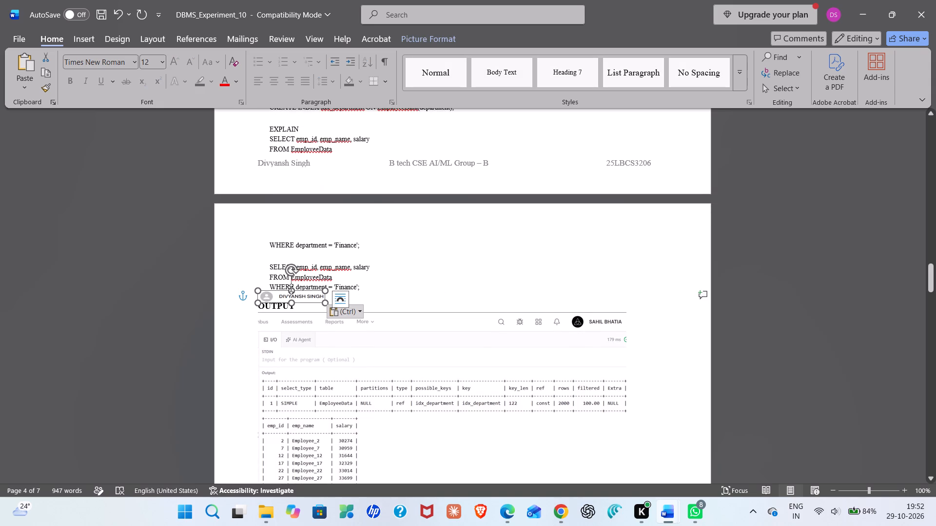
pyautogui.moveTo(282, 294); pyautogui.dragTo(573, 314)
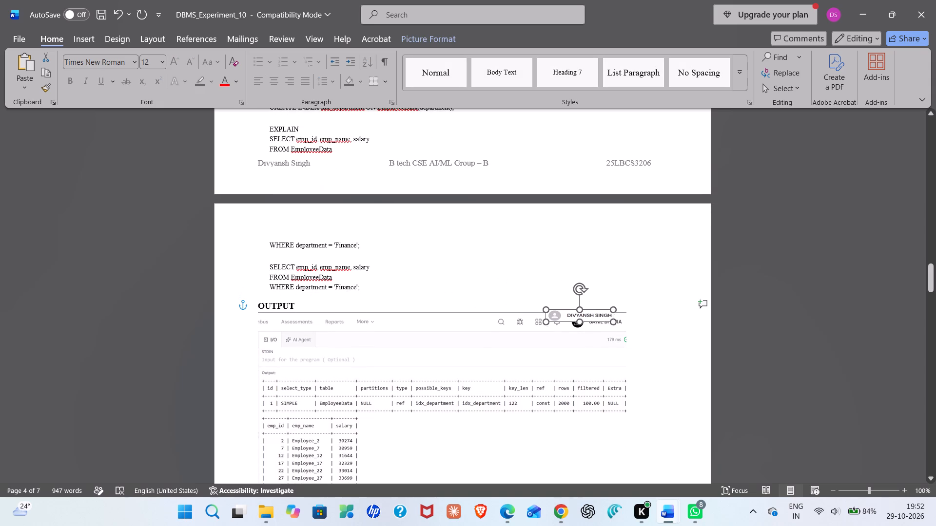
pyautogui.moveTo(573, 314); pyautogui.dragTo(589, 316)
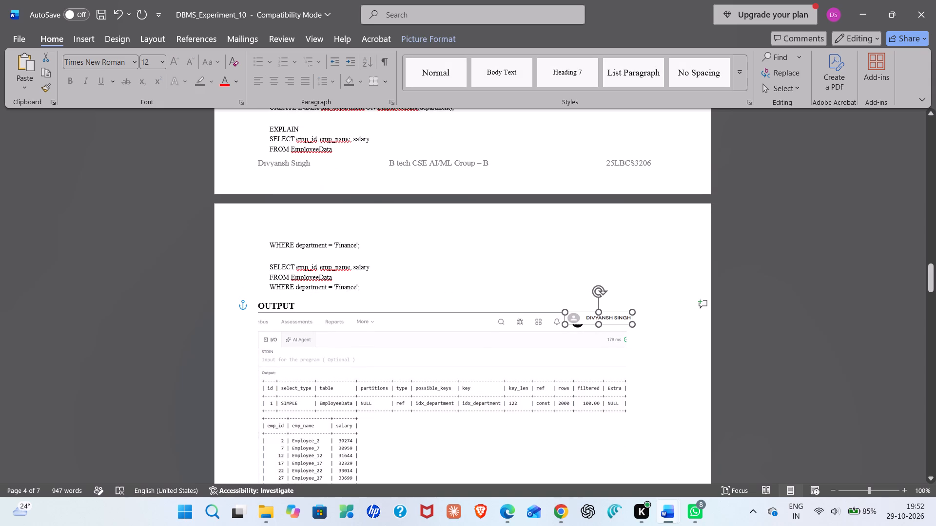
pyautogui.moveTo(589, 316); pyautogui.dragTo(591, 320)
pyautogui.click(565, 300)
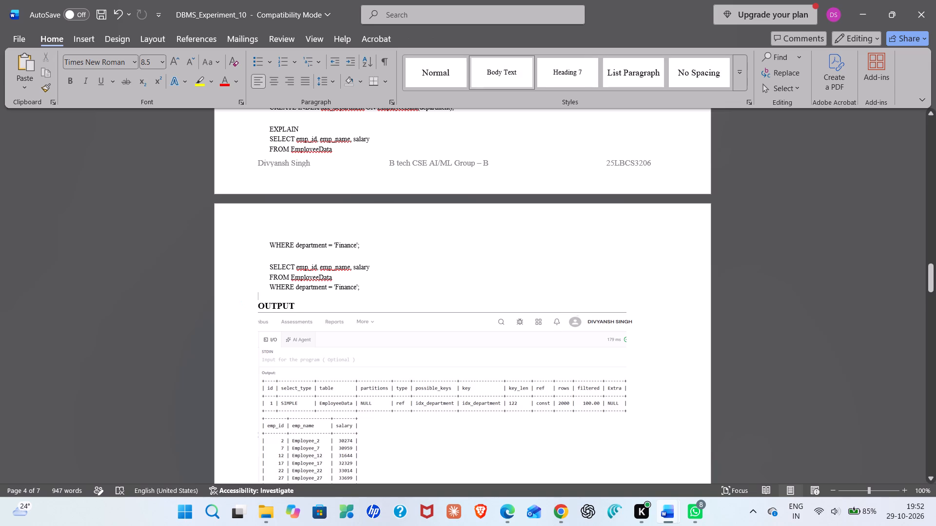
# Paste a student name label in the Query 4 section, shrink it, and fit it over the old account name in its output screenshot.
pyautogui.scroll(-15, 565, 300)
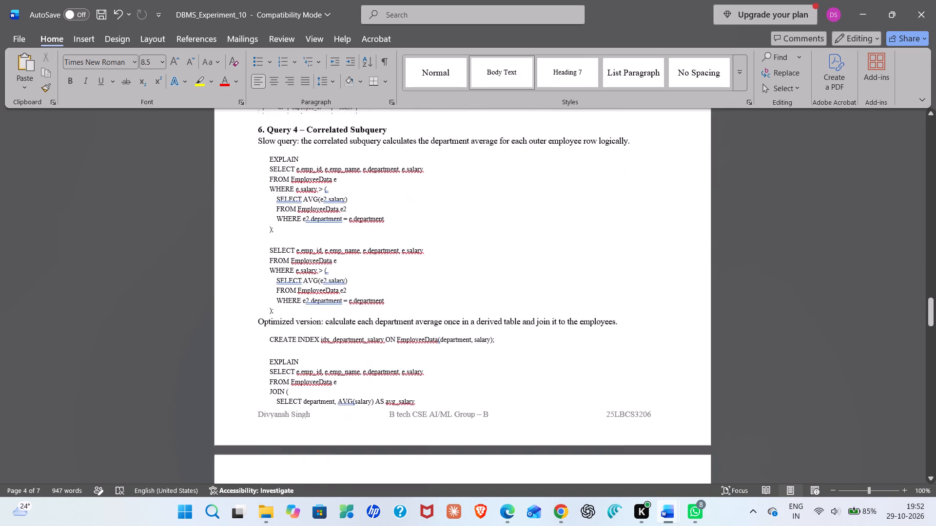
pyautogui.scroll(-11, 565, 300)
pyautogui.click(549, 275)
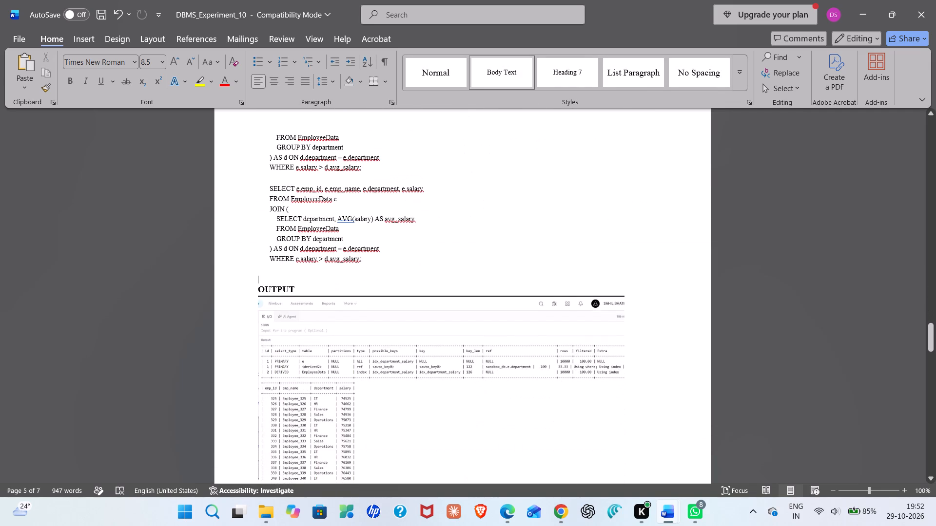
pyautogui.hotkey('ctrl', 'v')
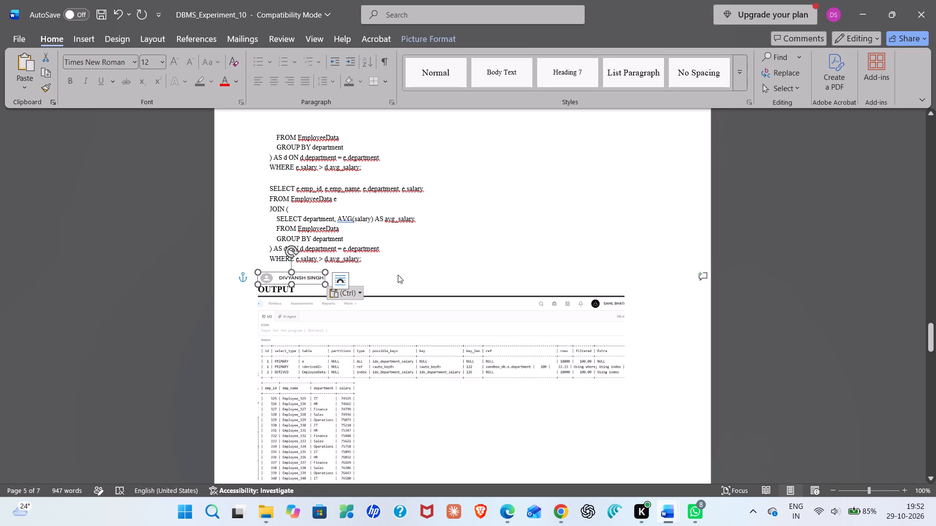
pyautogui.moveTo(326, 283); pyautogui.dragTo(316, 277)
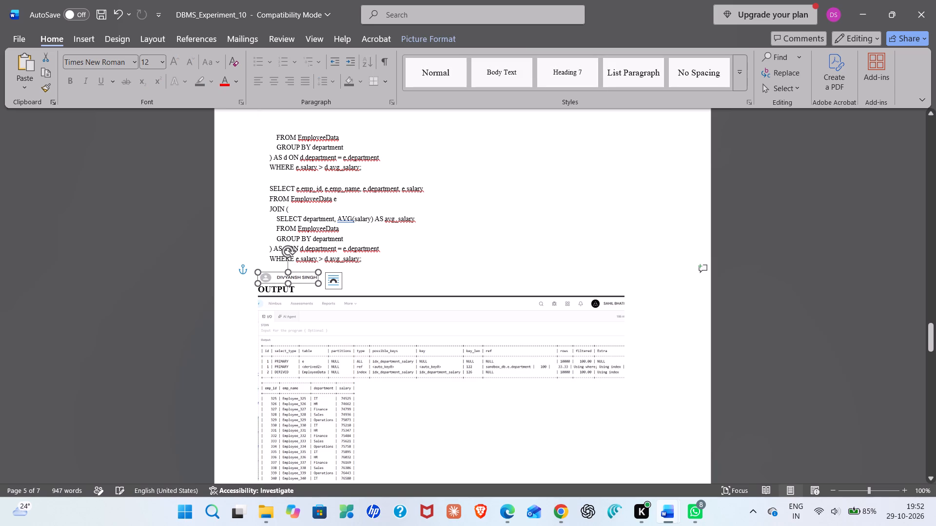
pyautogui.moveTo(310, 278); pyautogui.dragTo(602, 308)
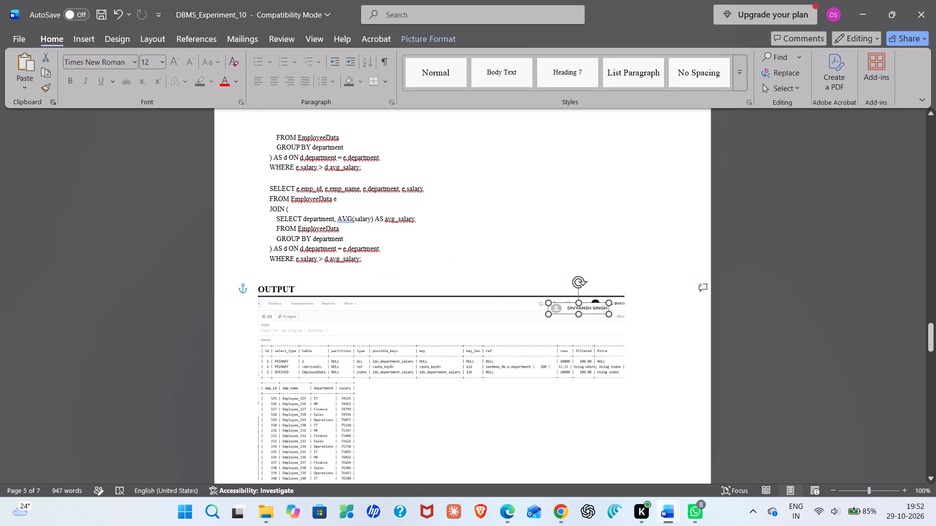
pyautogui.moveTo(602, 308); pyautogui.dragTo(637, 303)
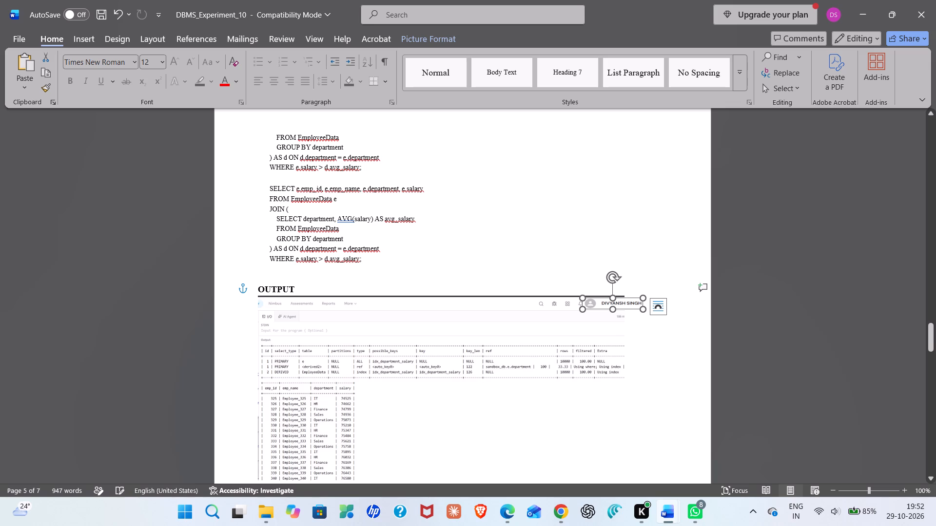
pyautogui.moveTo(641, 308); pyautogui.dragTo(636, 305)
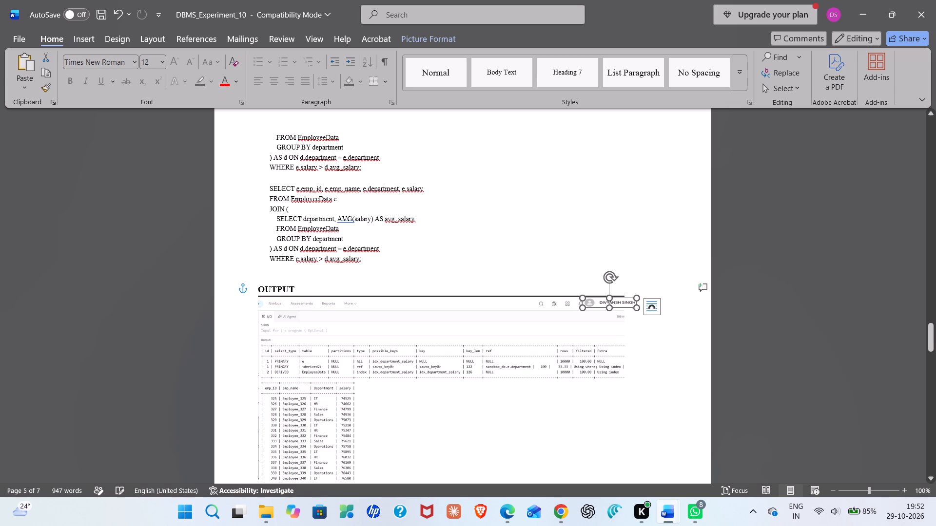
pyautogui.click(620, 301)
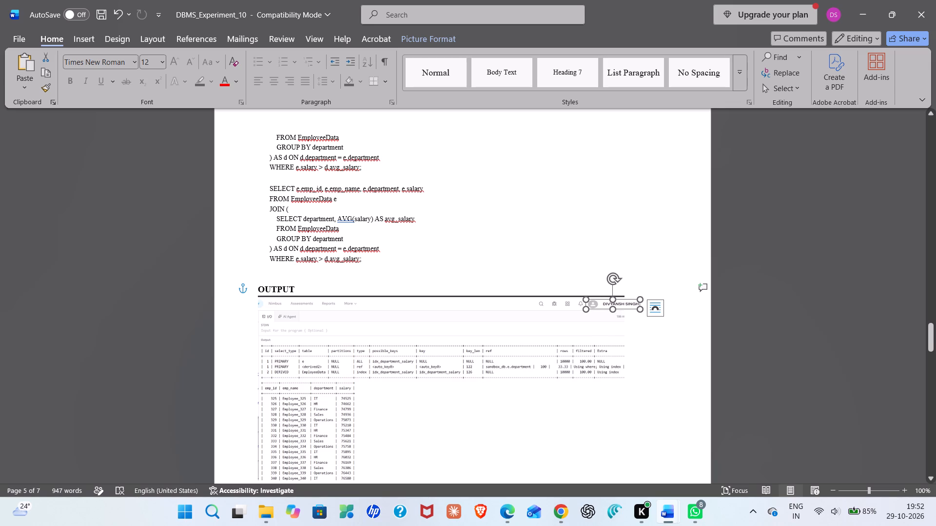
pyautogui.moveTo(639, 308); pyautogui.dragTo(633, 308)
pyautogui.click(643, 277)
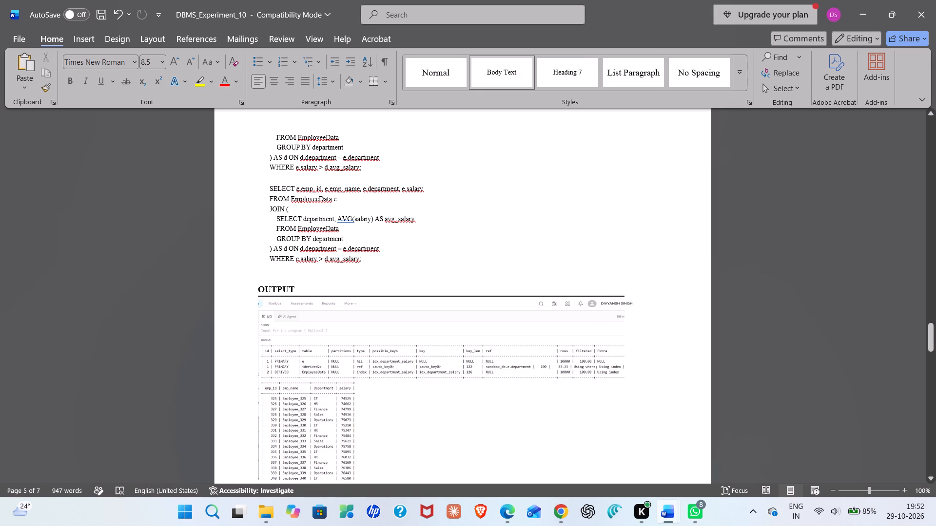
# Paste a student name label above the Query 5 output screenshot and align it over the old avatar and account name.
pyautogui.scroll(-2, 630, 279)
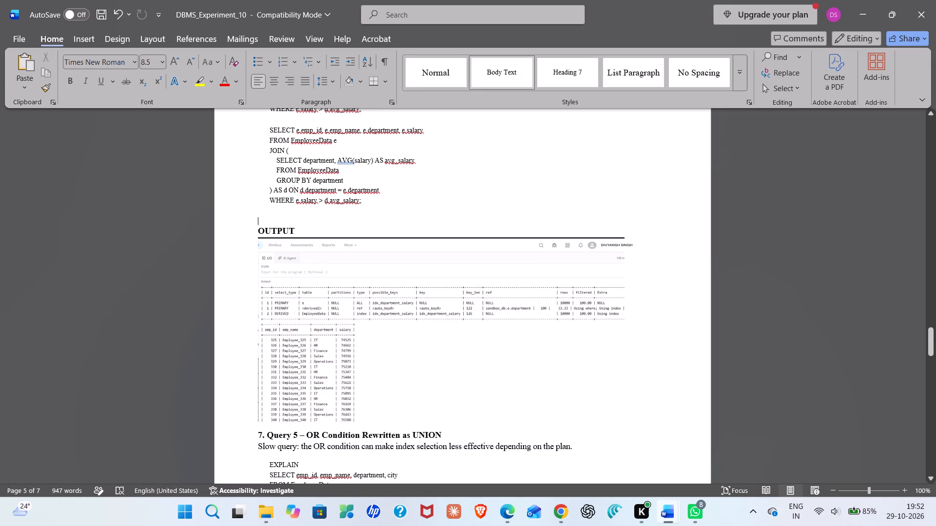
pyautogui.scroll(-17, 633, 286)
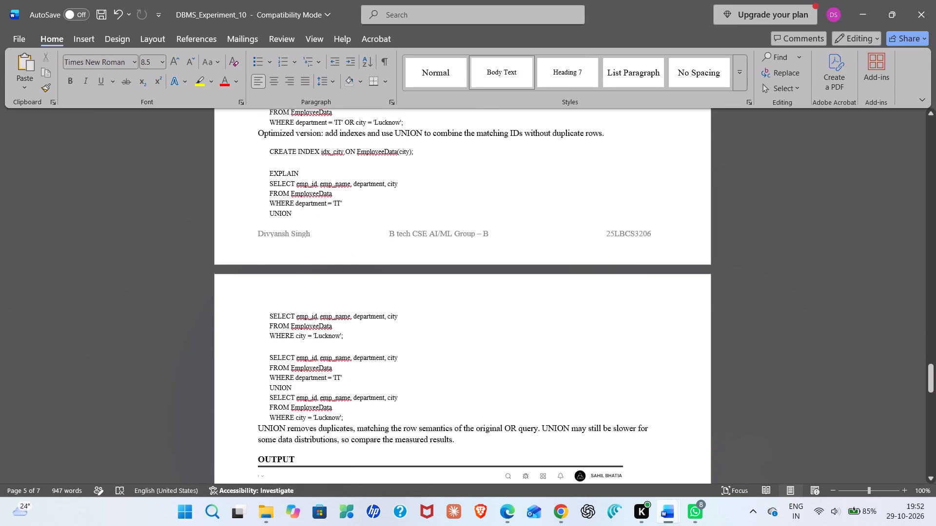
pyautogui.scroll(-6, 633, 286)
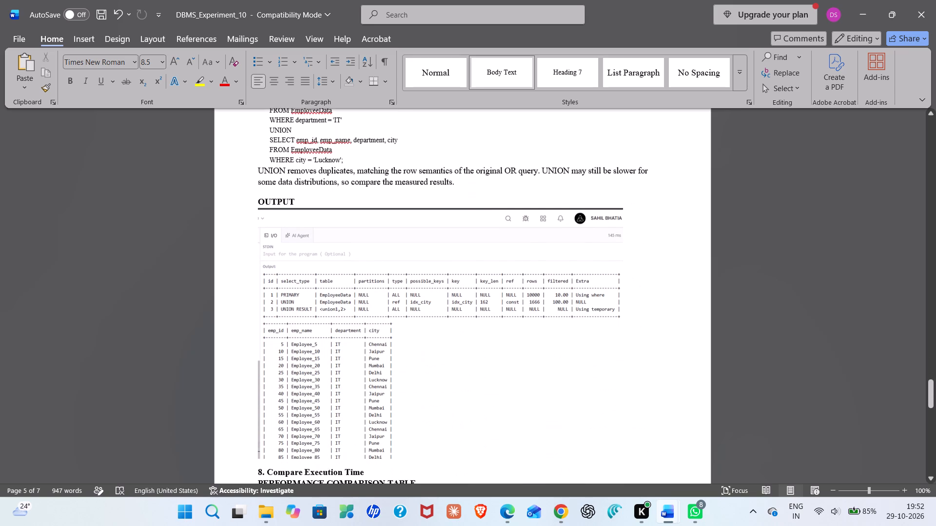
pyautogui.click(386, 195)
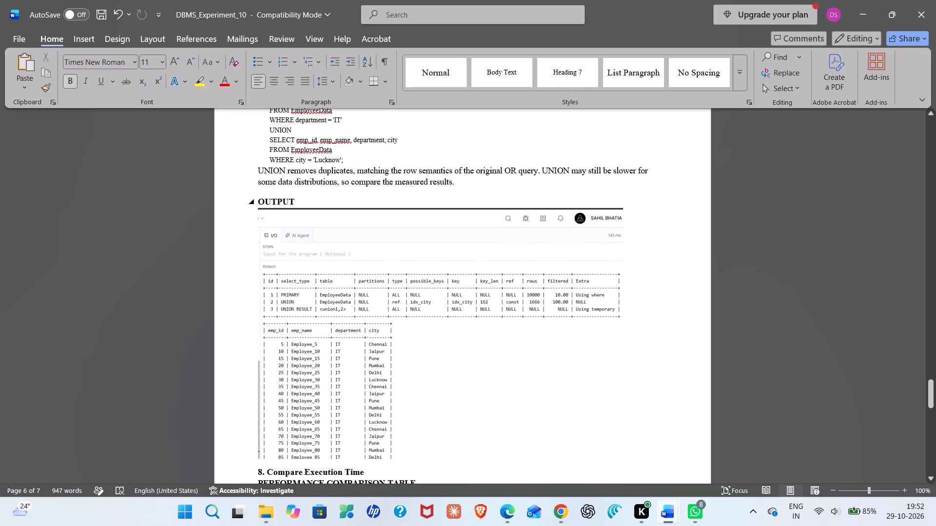
pyautogui.hotkey('ctrl', 'v')
pyautogui.moveTo(310, 192); pyautogui.dragTo(403, 201)
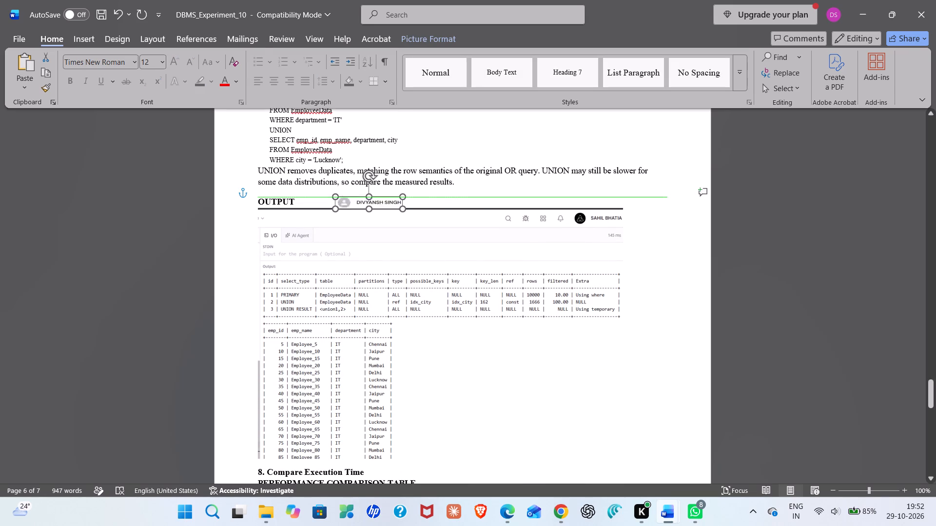
pyautogui.moveTo(403, 201); pyautogui.dragTo(620, 216)
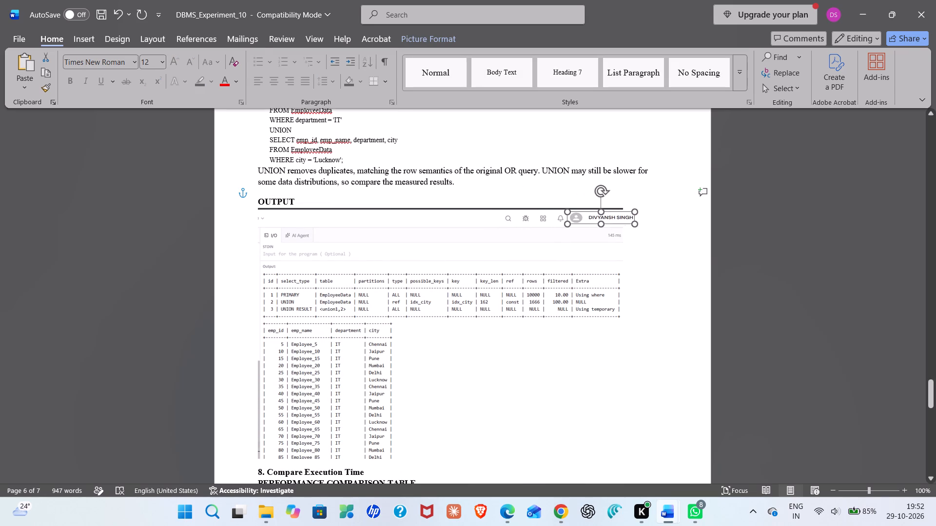
pyautogui.moveTo(620, 216); pyautogui.dragTo(620, 216)
pyautogui.click(620, 190)
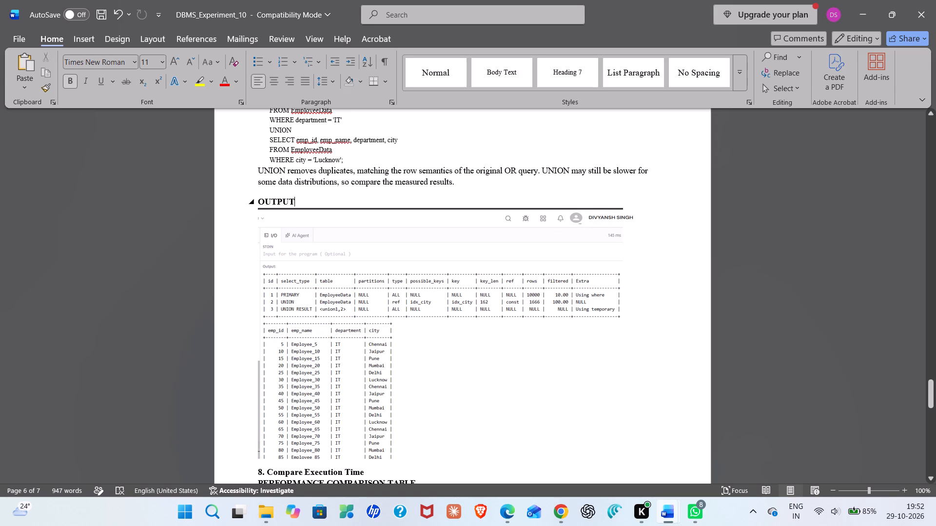
pyautogui.click(600, 217)
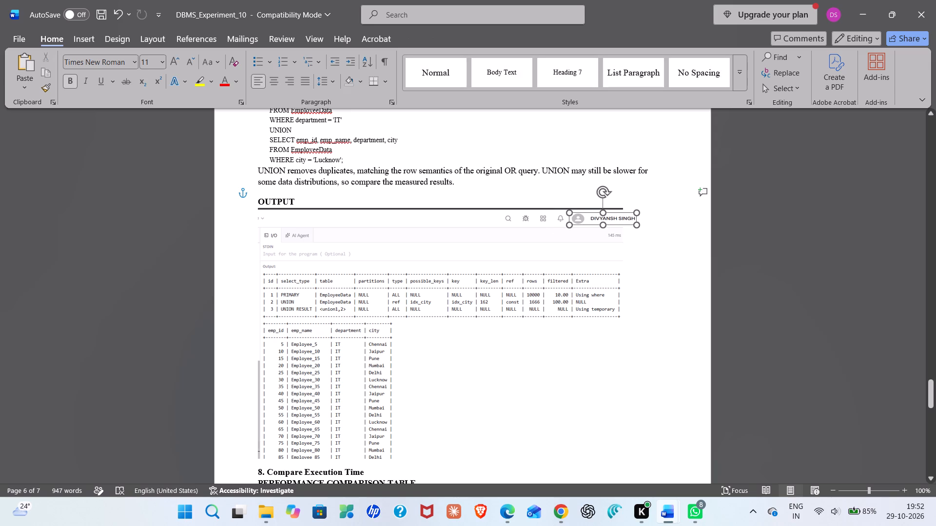
pyautogui.click(569, 196)
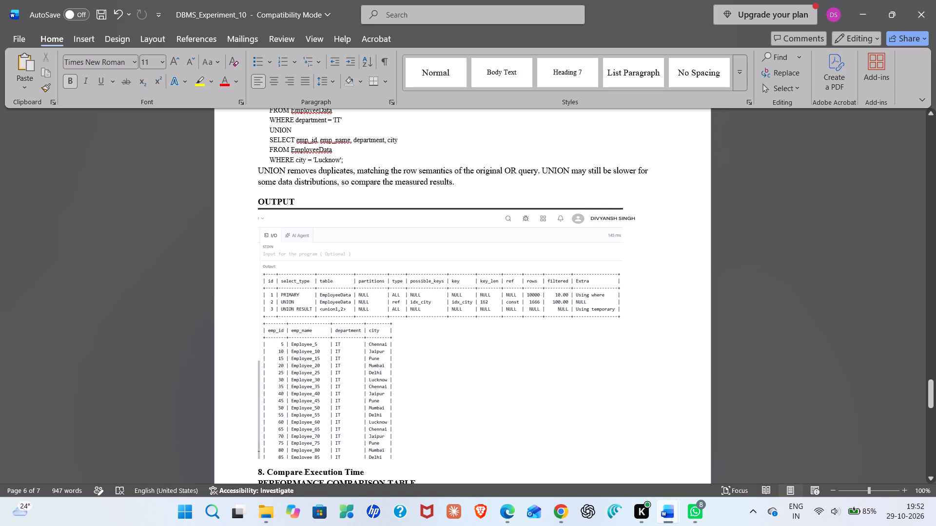
# Review the rest of the document from the Query 5 output through the performance comparison table and Result section, checking for old names and footers.
pyautogui.scroll(-5, 658, 273)
pyautogui.scroll(-12, 656, 340)
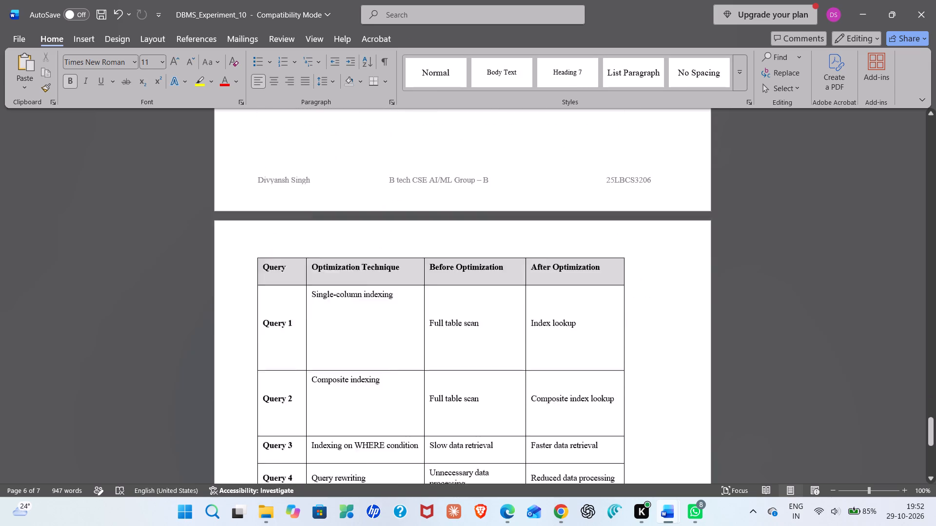
pyautogui.scroll(-14, 652, 358)
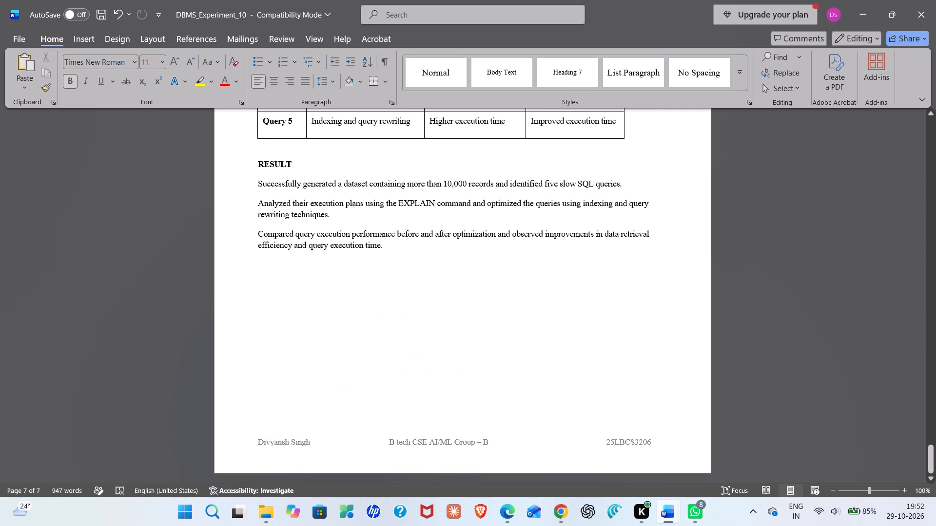
pyautogui.scroll(-4, 652, 358)
pyautogui.scroll(7, 571, 498)
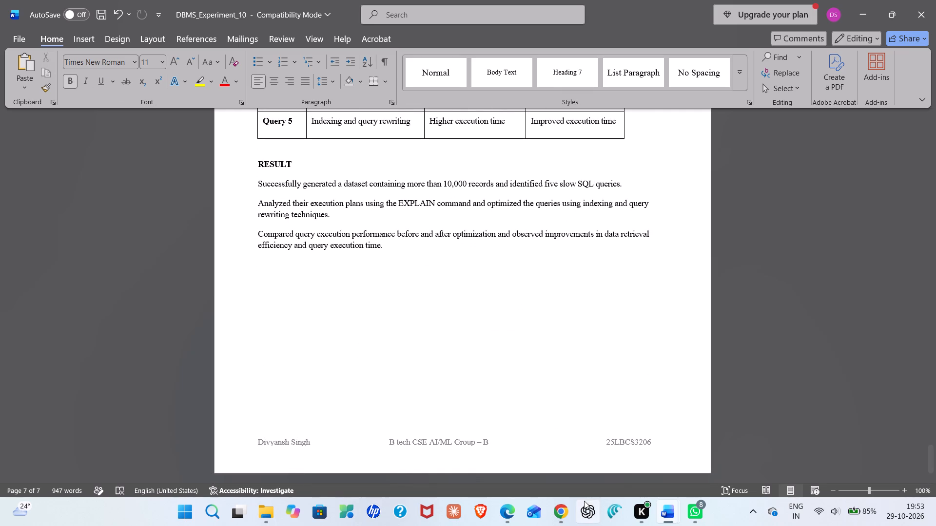
pyautogui.scroll(15, 553, 410)
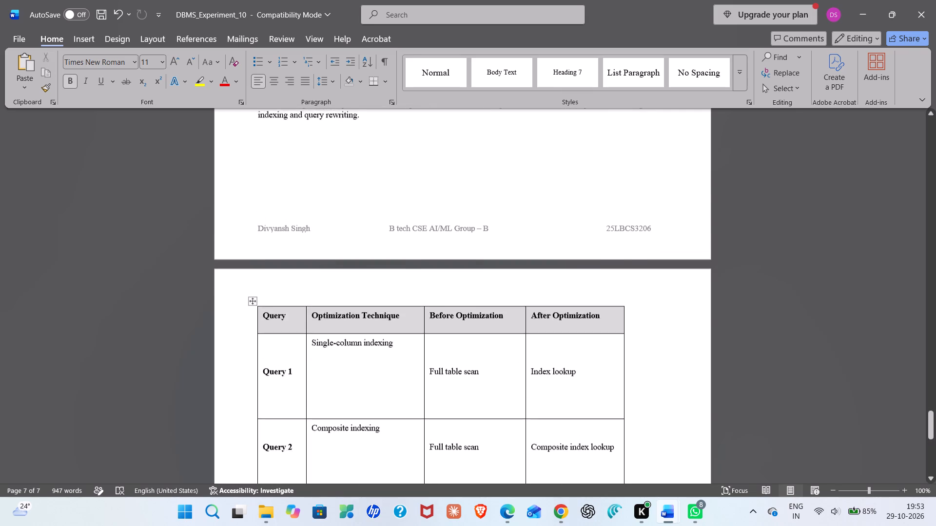
pyautogui.scroll(9, 547, 397)
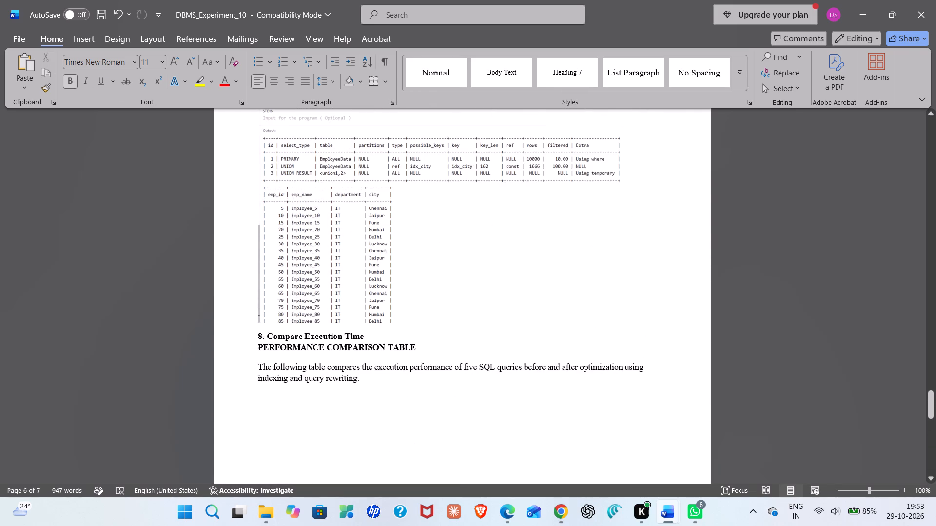
pyautogui.scroll(11, 547, 397)
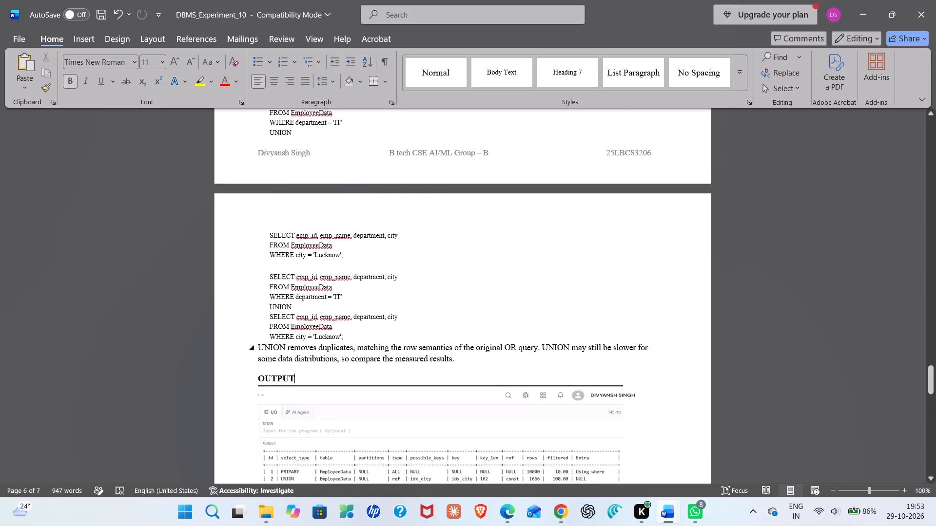
# Export the Experiment 10 document as a PDF in Downloads, named DBMS_Experiment_10_ followed by the student's name.
pyautogui.click(26, 33)
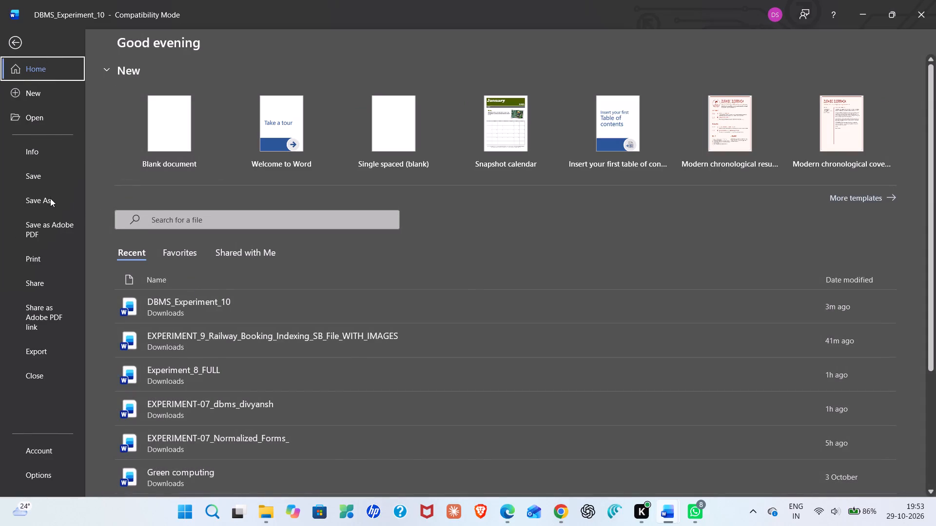
pyautogui.click(50, 200)
pyautogui.click(411, 138)
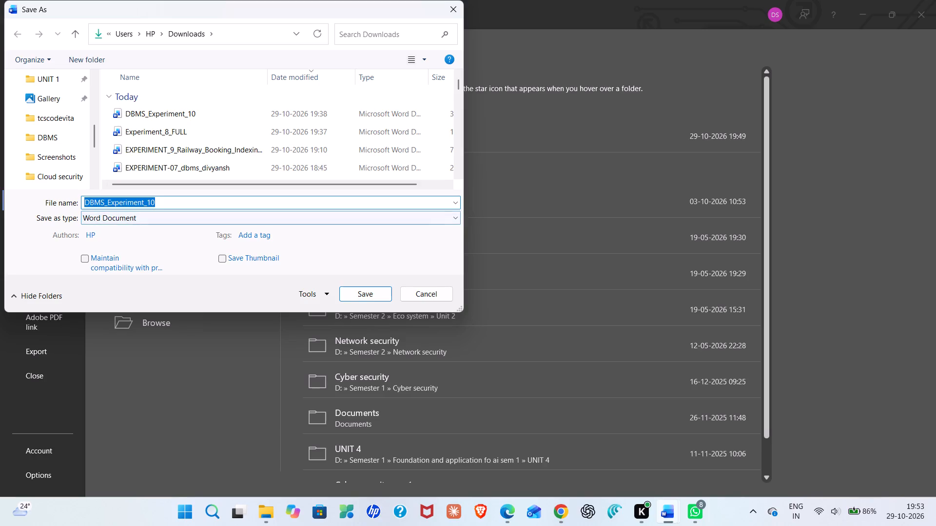
pyautogui.click(213, 203)
pyautogui.click(213, 203)
pyautogui.click(213, 203)
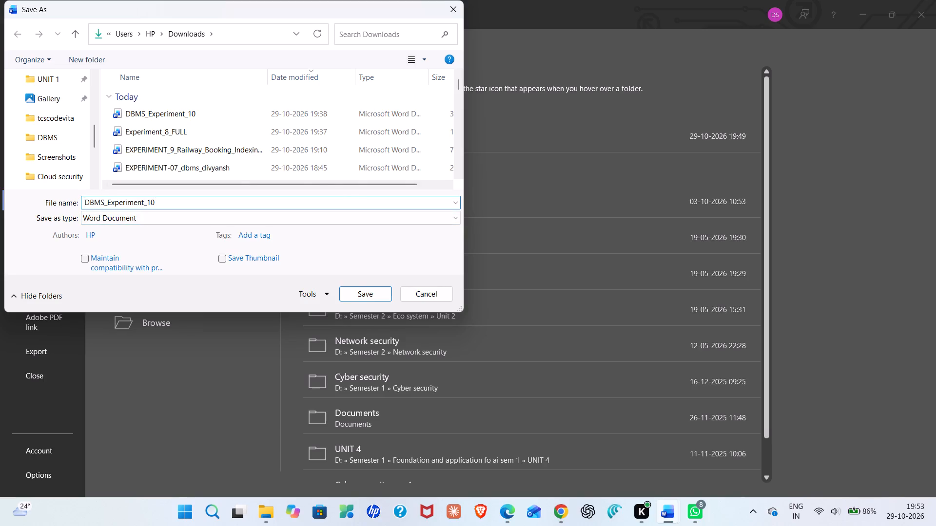
pyautogui.press('Return')
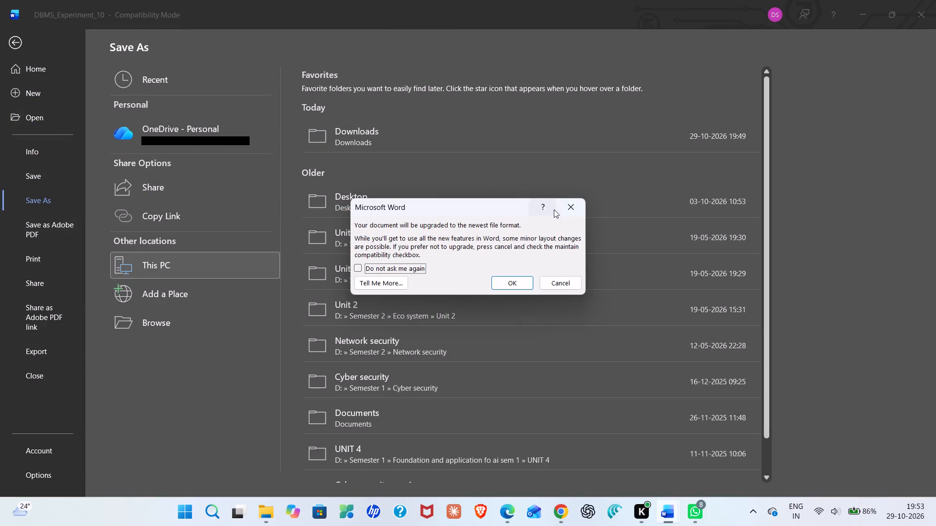
pyautogui.click(568, 210)
pyautogui.click(184, 198)
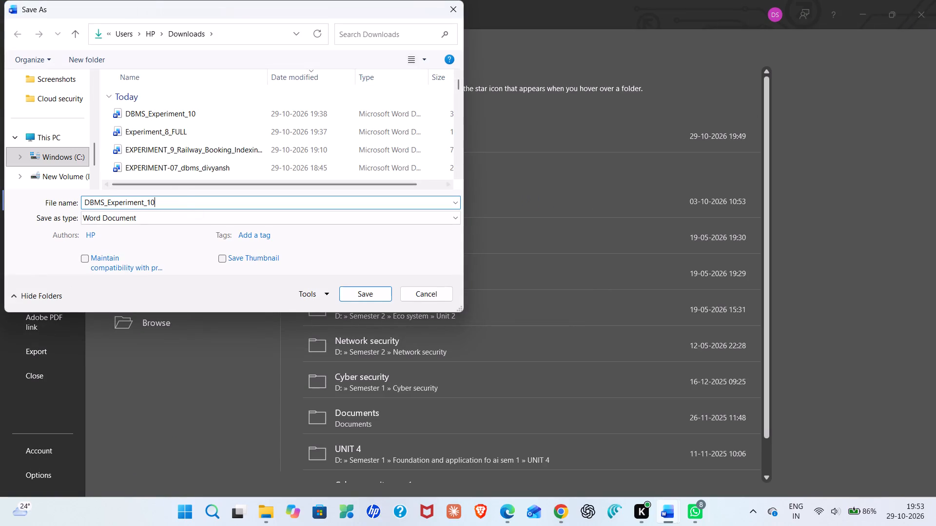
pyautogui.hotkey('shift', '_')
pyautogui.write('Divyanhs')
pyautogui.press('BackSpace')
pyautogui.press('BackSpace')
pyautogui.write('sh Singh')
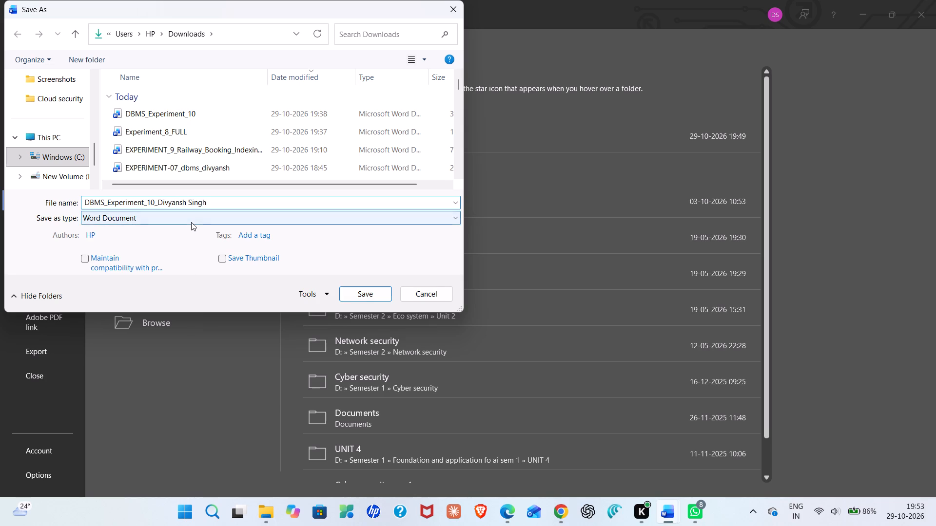
pyautogui.click(191, 222)
pyautogui.click(140, 290)
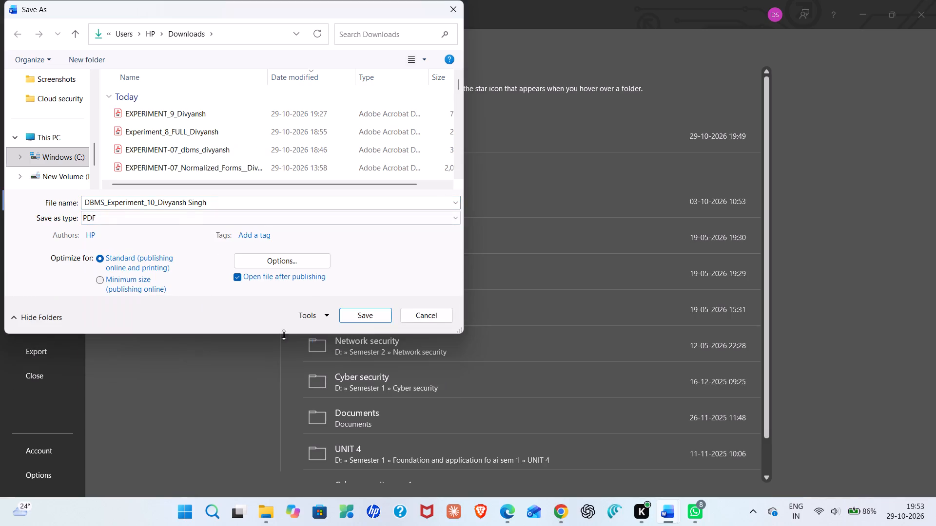
pyautogui.click(363, 316)
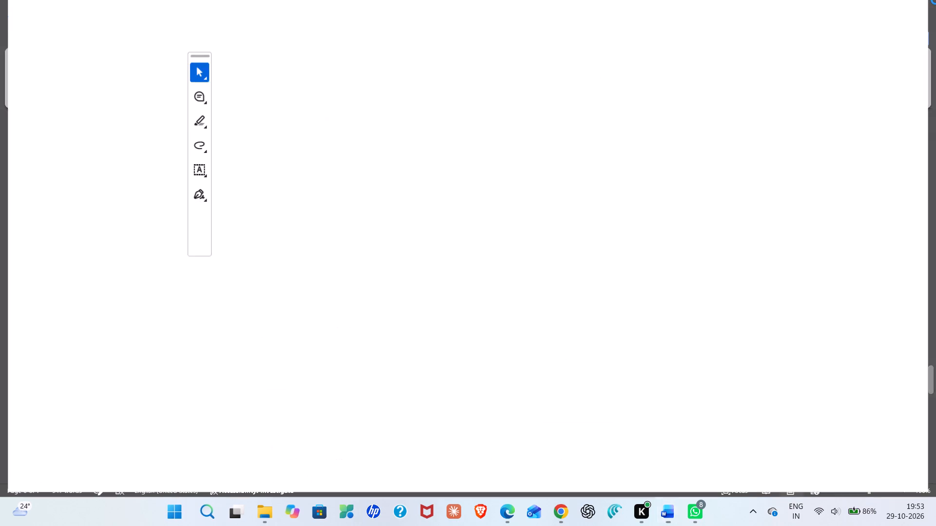
# Review the exported Experiment 10 PDF through the Result section, checking the name labels and footers, and close that window.
pyautogui.scroll(-2, 565, 307)
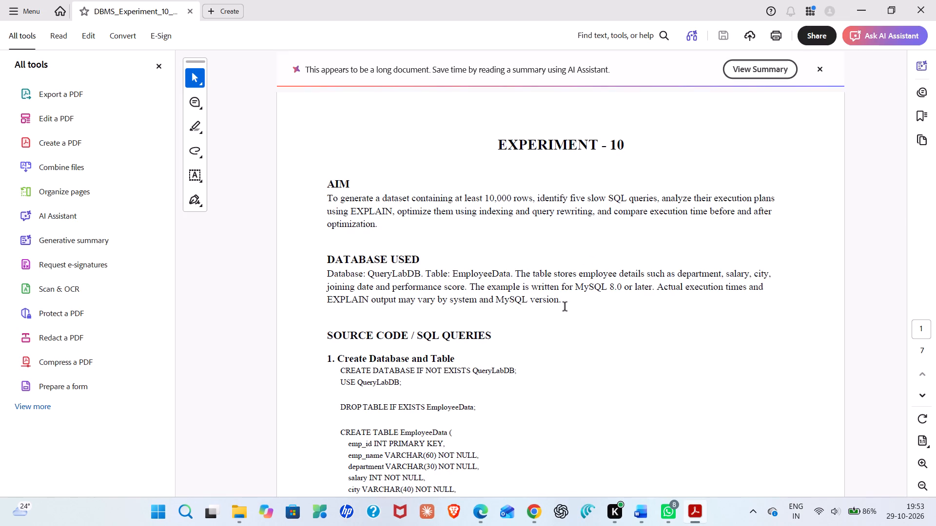
pyautogui.scroll(-13, 565, 307)
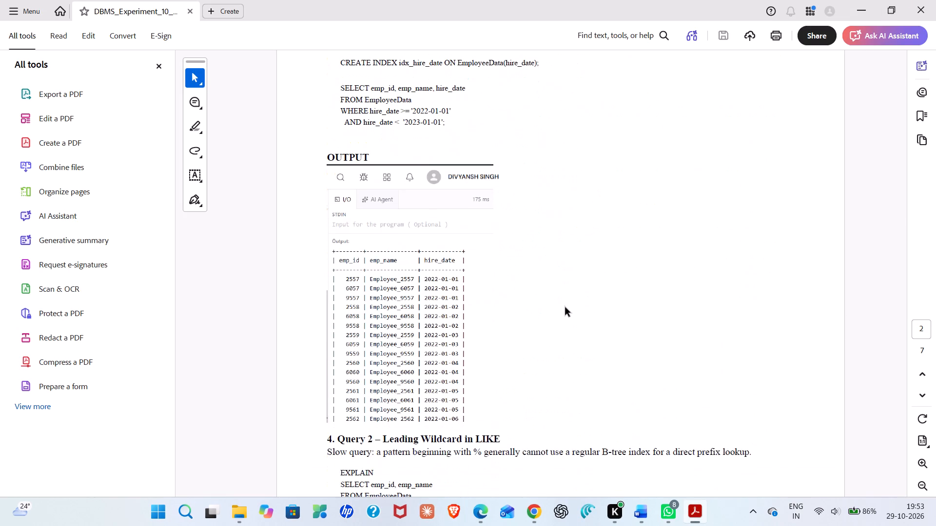
pyautogui.scroll(-14, 565, 307)
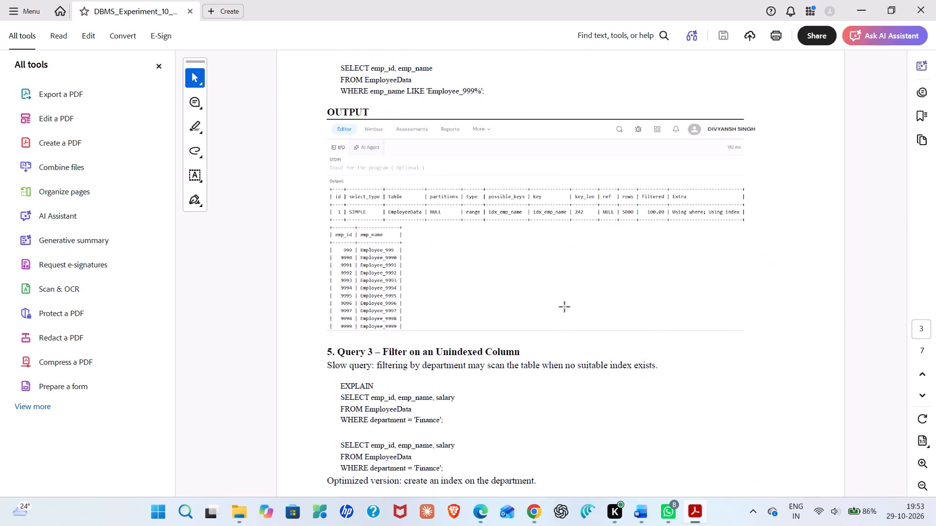
pyautogui.scroll(-6, 565, 307)
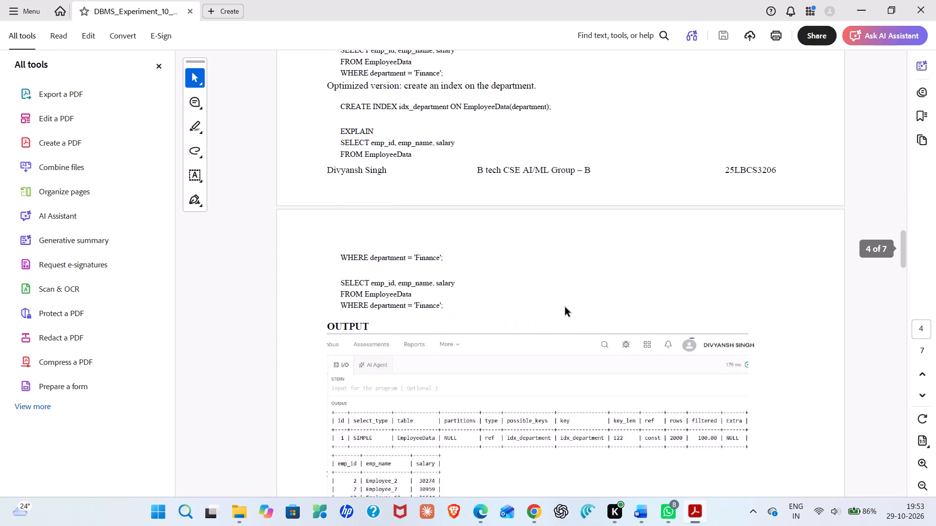
pyautogui.scroll(-7, 565, 307)
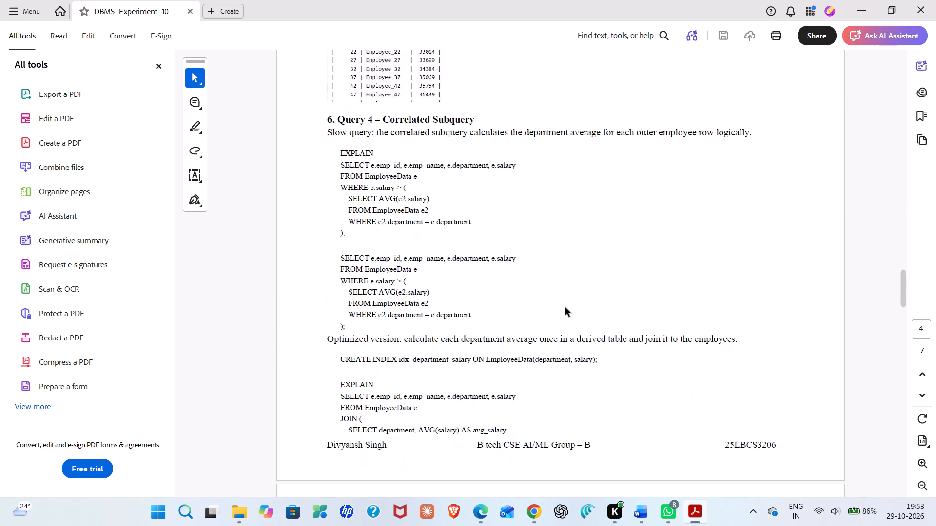
pyautogui.scroll(-13, 565, 307)
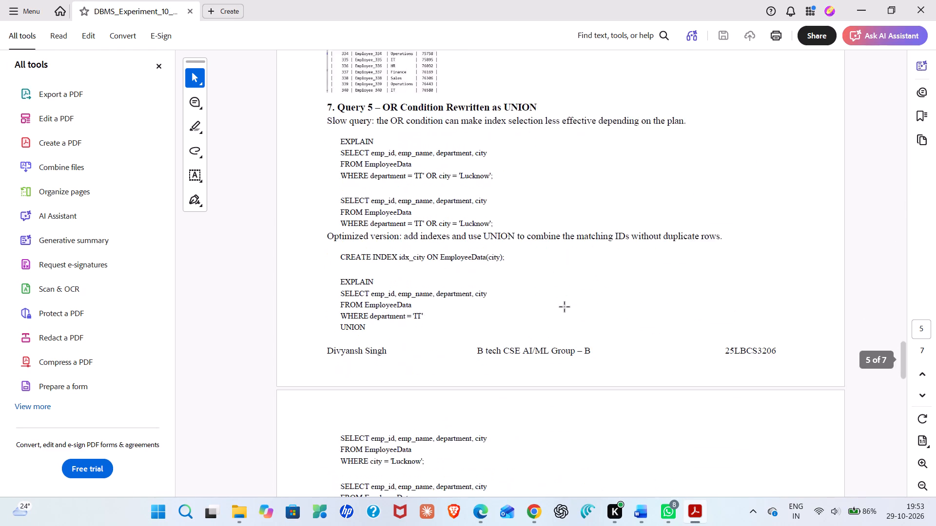
pyautogui.scroll(-14, 565, 307)
pyautogui.scroll(-7, 565, 307)
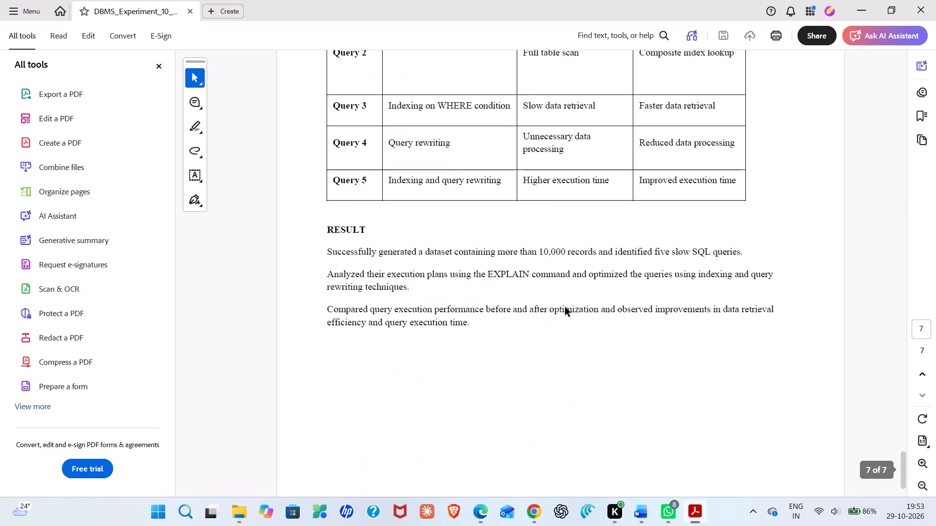
pyautogui.scroll(-6, 565, 307)
pyautogui.click(935, 0)
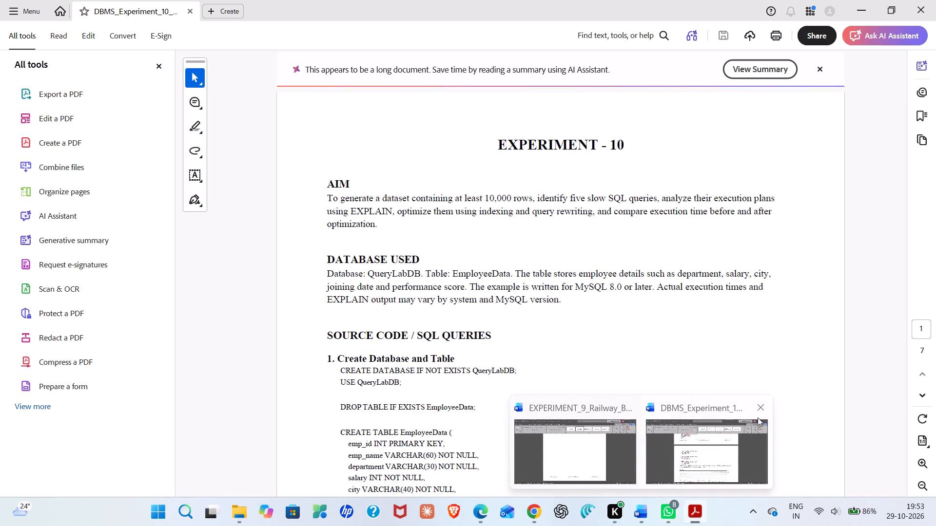
# Close the Experiment 10 and Experiment 9 Word documents without saving their changes.
pyautogui.click(752, 407)
pyautogui.click(669, 442)
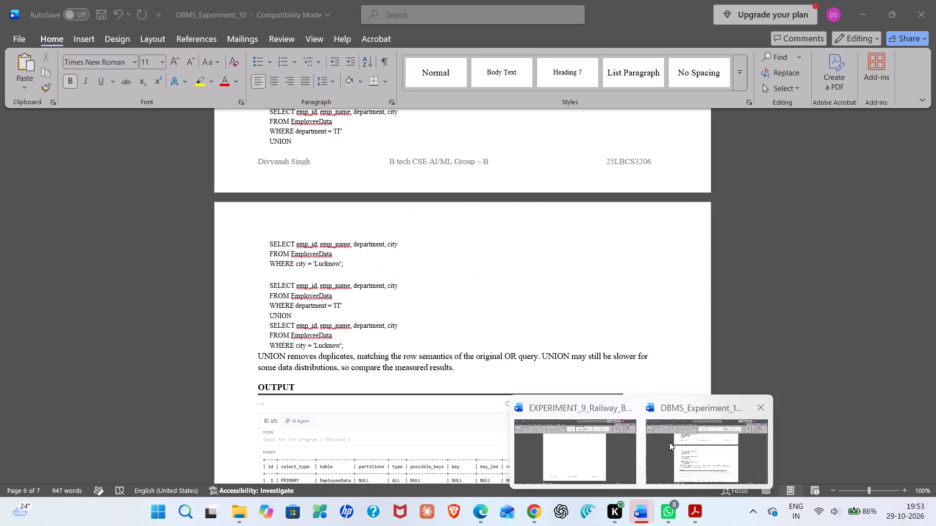
pyautogui.click(511, 346)
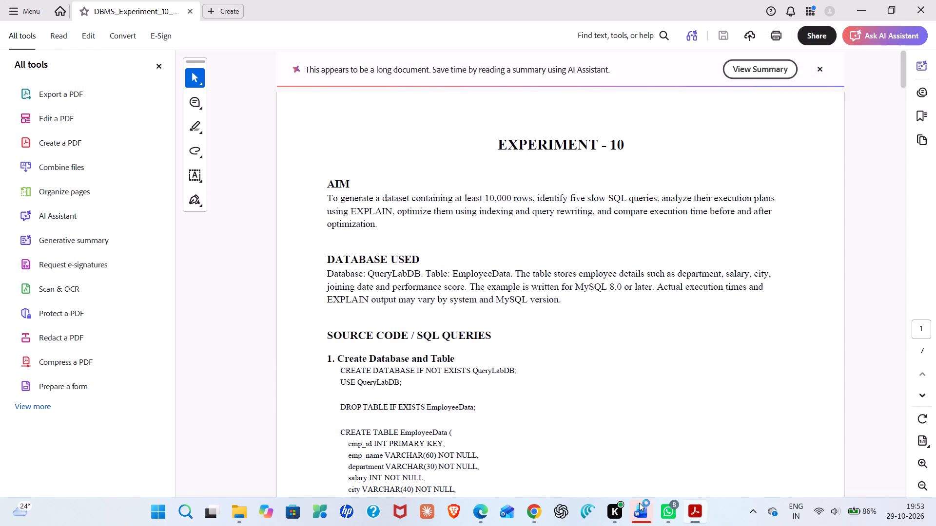
pyautogui.click(639, 507)
pyautogui.click(935, 10)
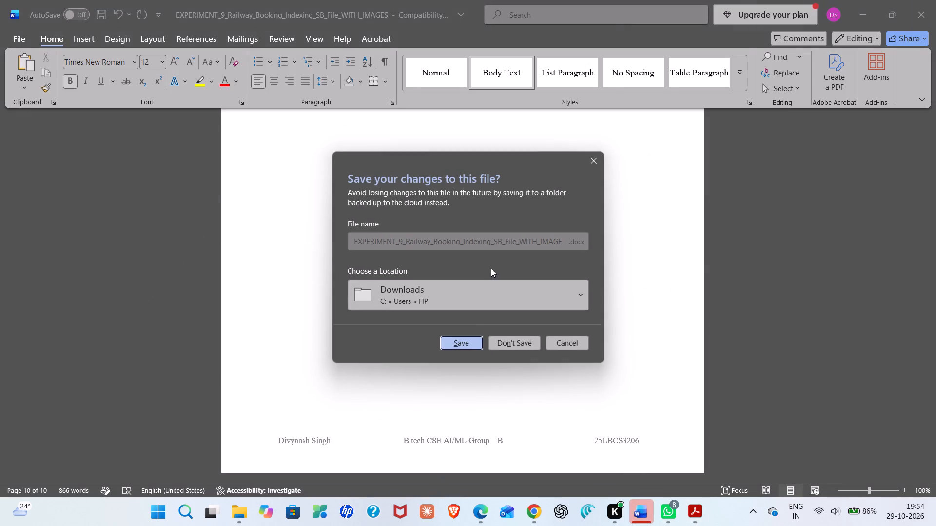
pyautogui.click(508, 350)
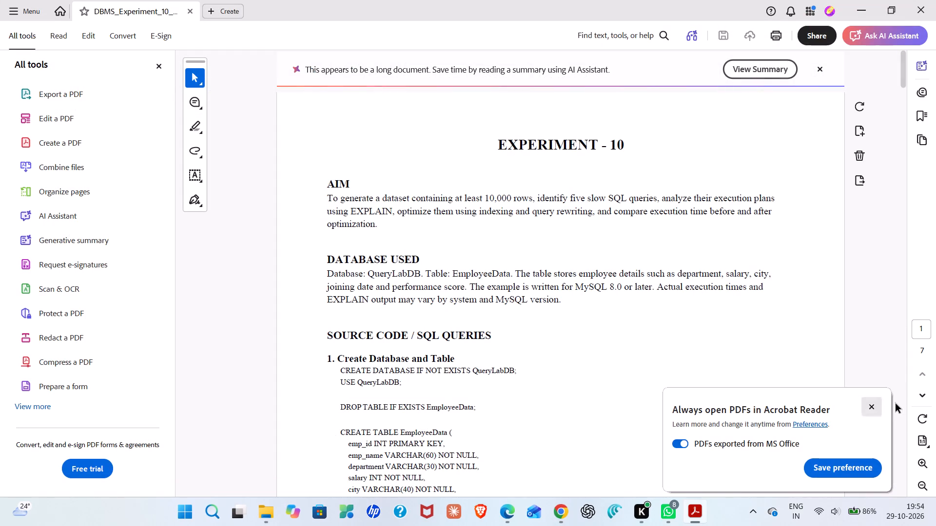
# Dismiss the offer to always open PDFs in Acrobat Reader and close the remaining Experiment 10 PDF window.
pyautogui.click(871, 410)
pyautogui.click(935, 0)
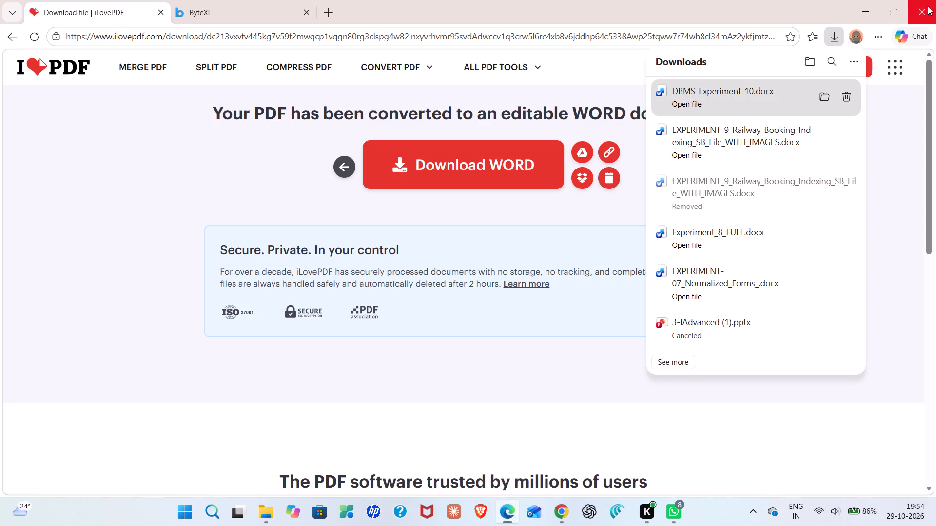
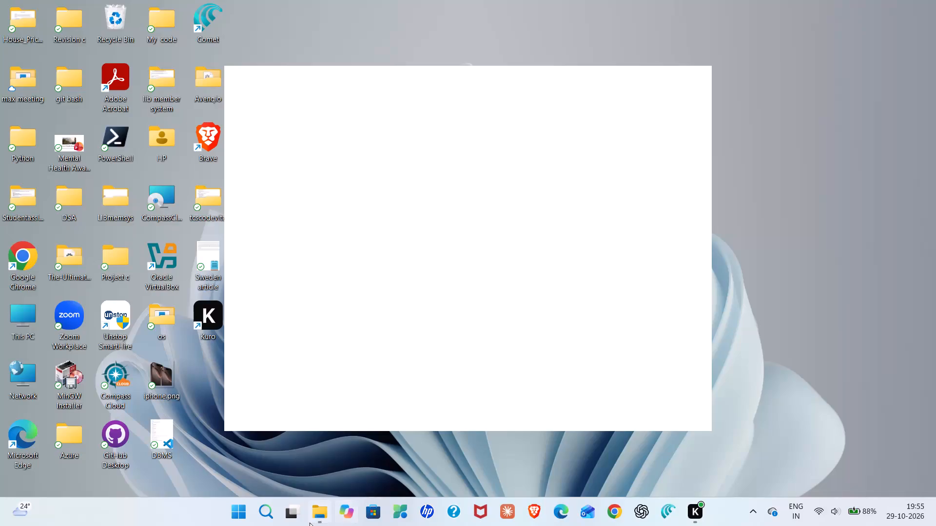
# Bring up the Downloads folder window in File Explorer and close it.
pyautogui.click(310, 523)
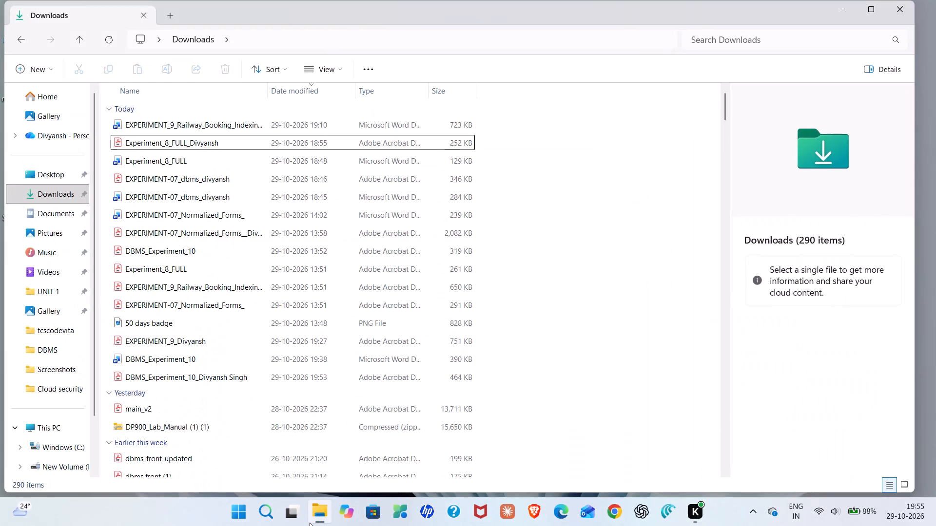
pyautogui.click(906, 9)
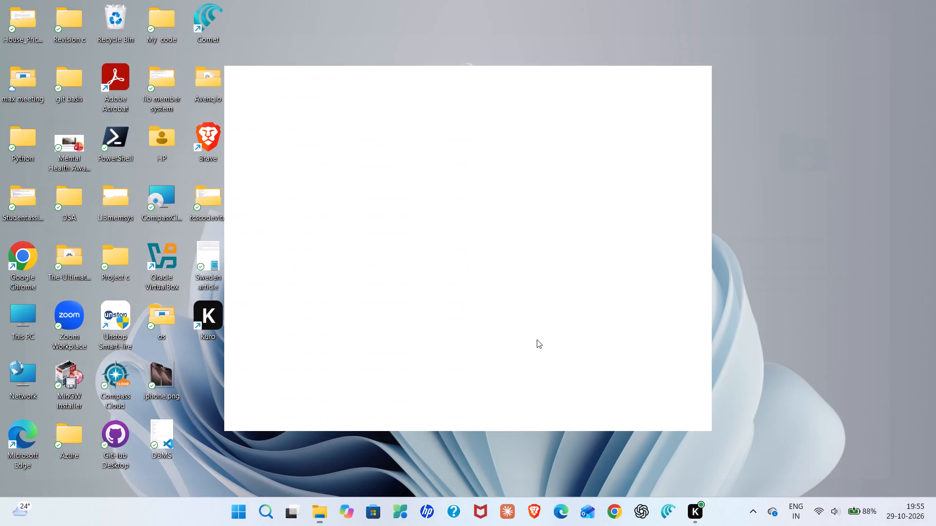